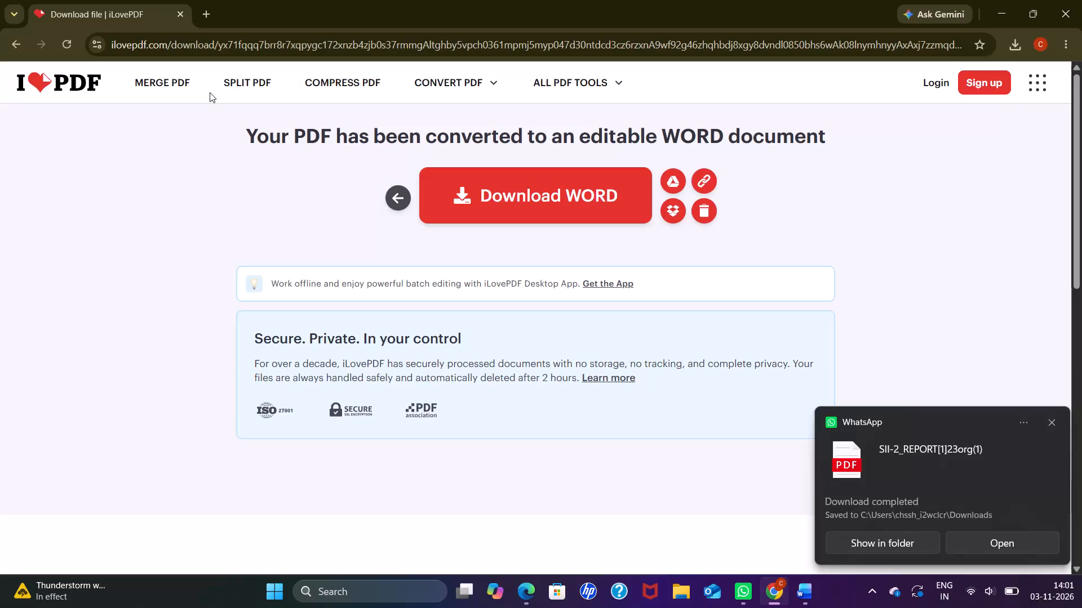
pyautogui.click(8, 41)
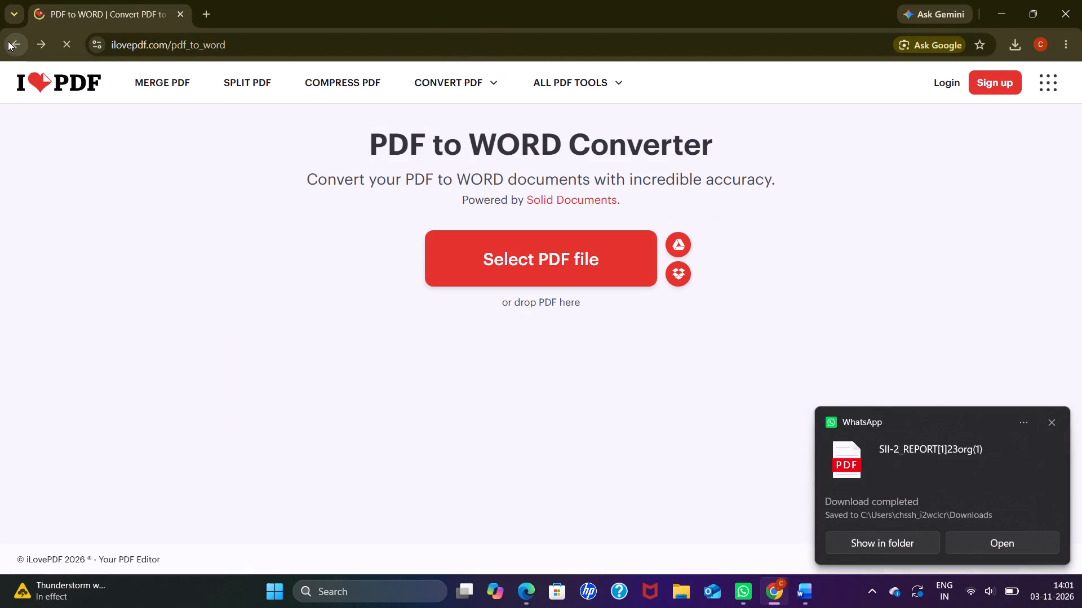
pyautogui.click(543, 254)
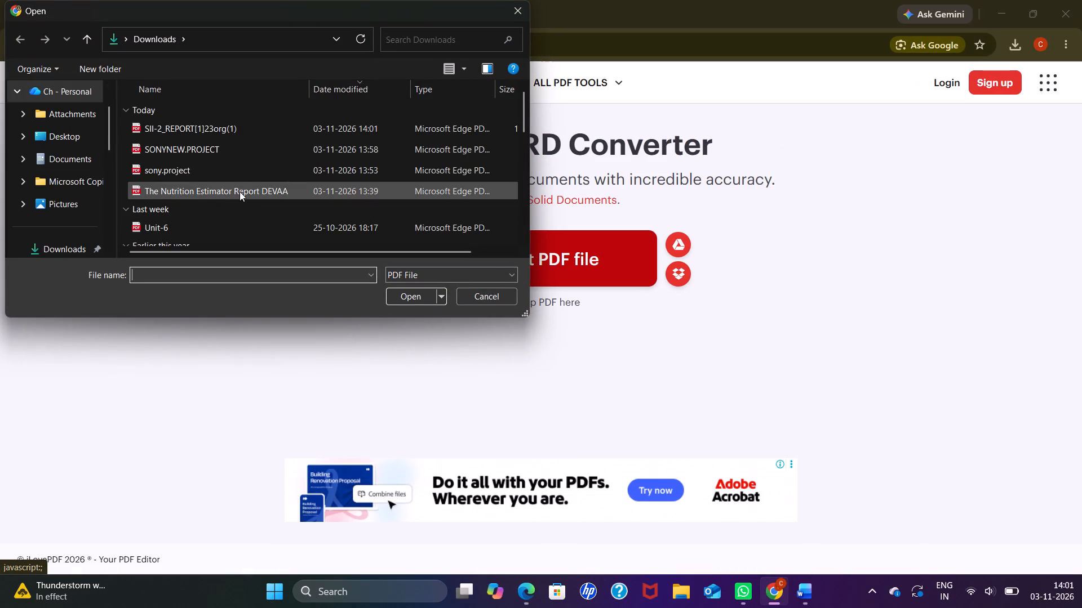
pyautogui.scroll(-2, 253, 67)
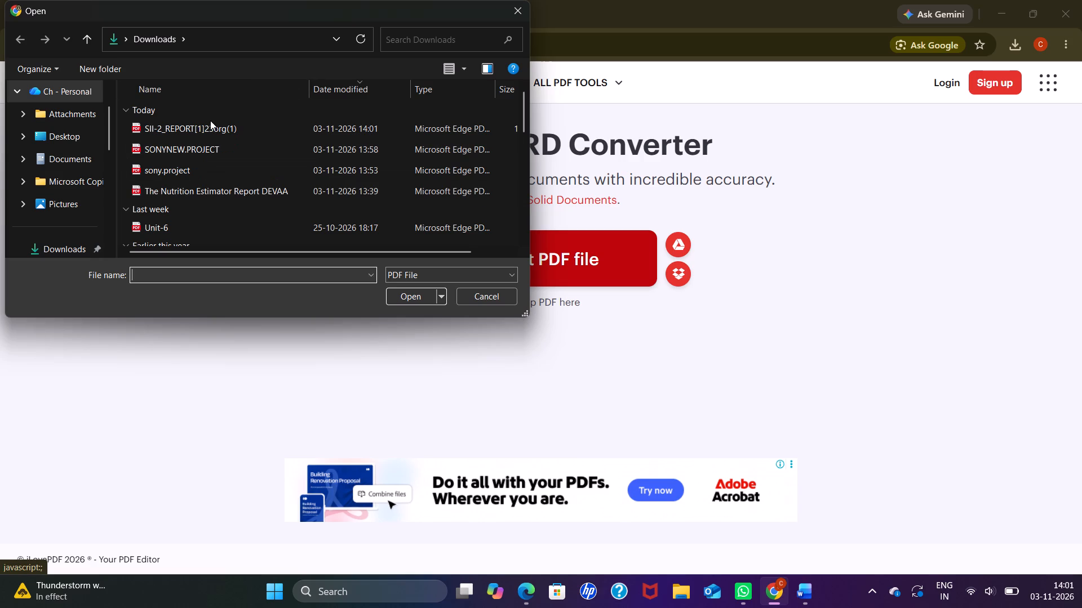
pyautogui.click(210, 120)
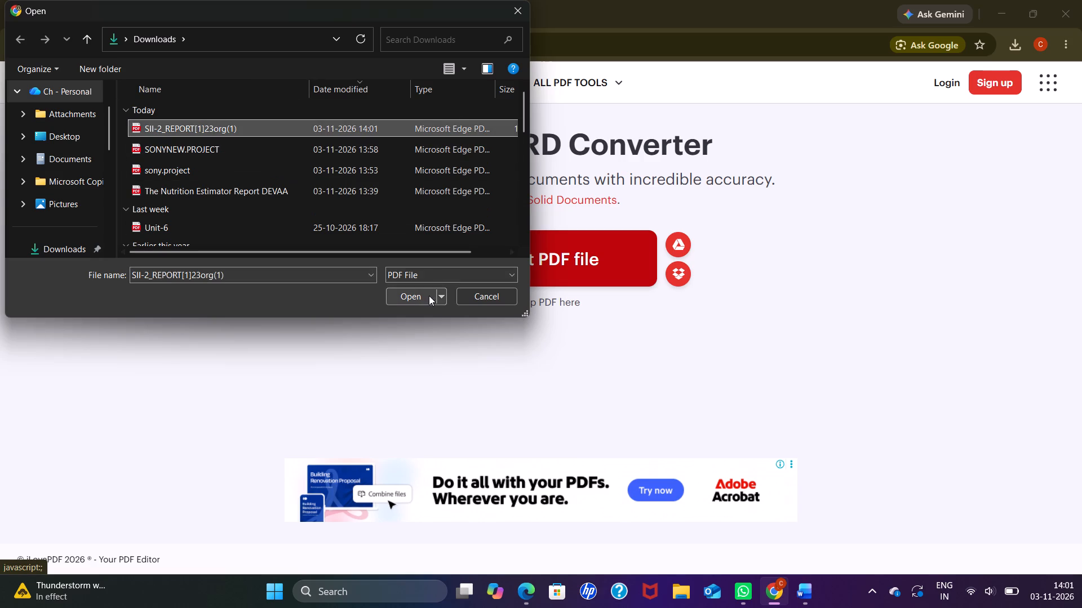
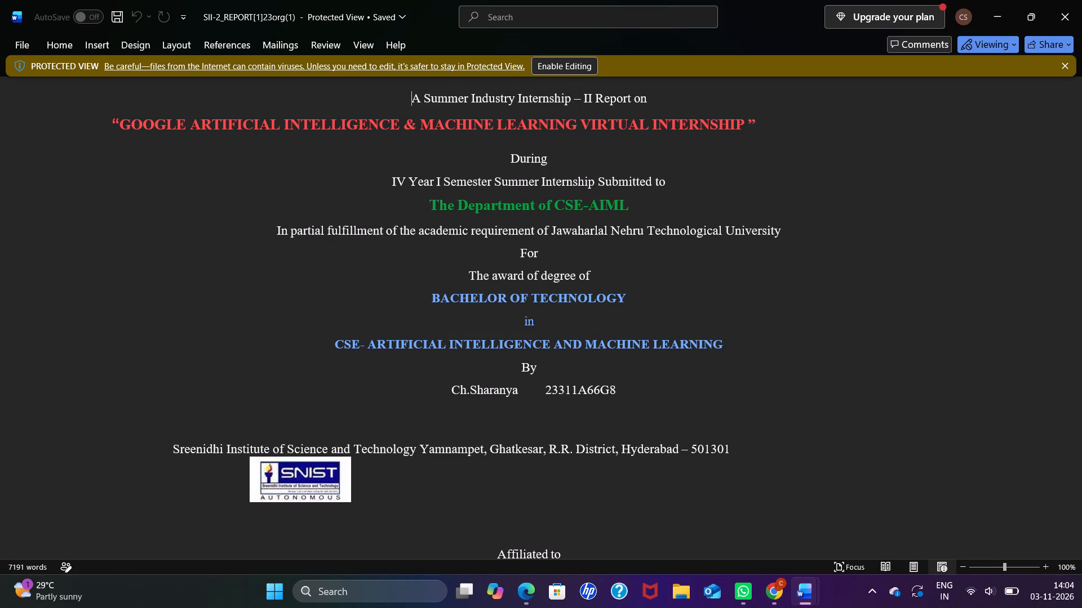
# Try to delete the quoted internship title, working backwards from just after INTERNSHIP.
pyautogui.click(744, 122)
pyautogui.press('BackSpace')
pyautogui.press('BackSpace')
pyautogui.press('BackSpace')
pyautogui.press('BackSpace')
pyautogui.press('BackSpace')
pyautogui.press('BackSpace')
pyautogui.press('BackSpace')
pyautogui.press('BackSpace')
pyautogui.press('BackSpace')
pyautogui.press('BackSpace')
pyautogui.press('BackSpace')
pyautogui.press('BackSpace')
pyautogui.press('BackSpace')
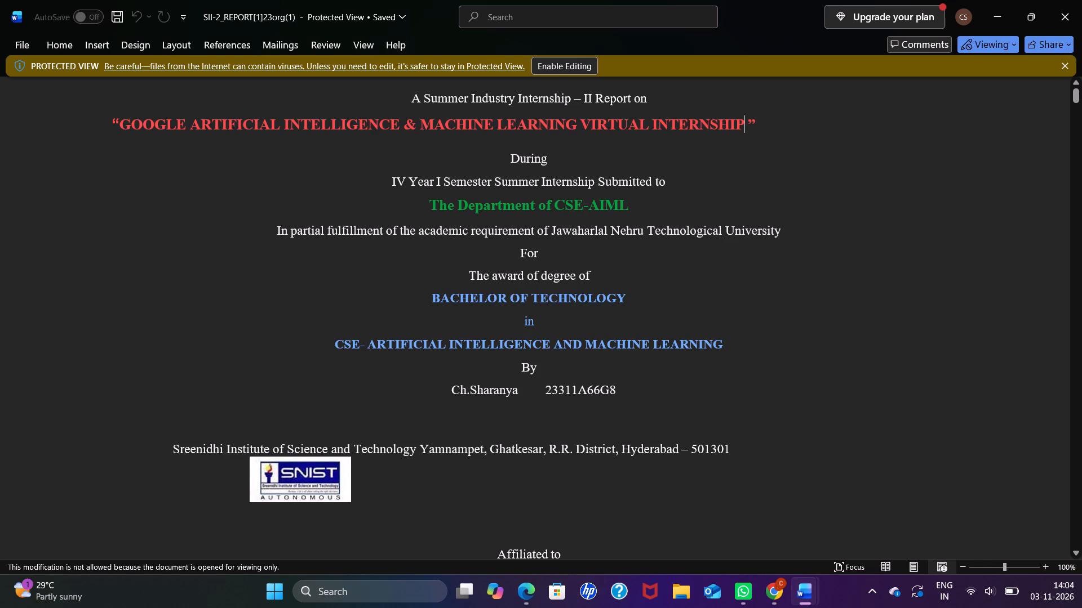
# Enable editing for the protected report document.
pyautogui.click(577, 66)
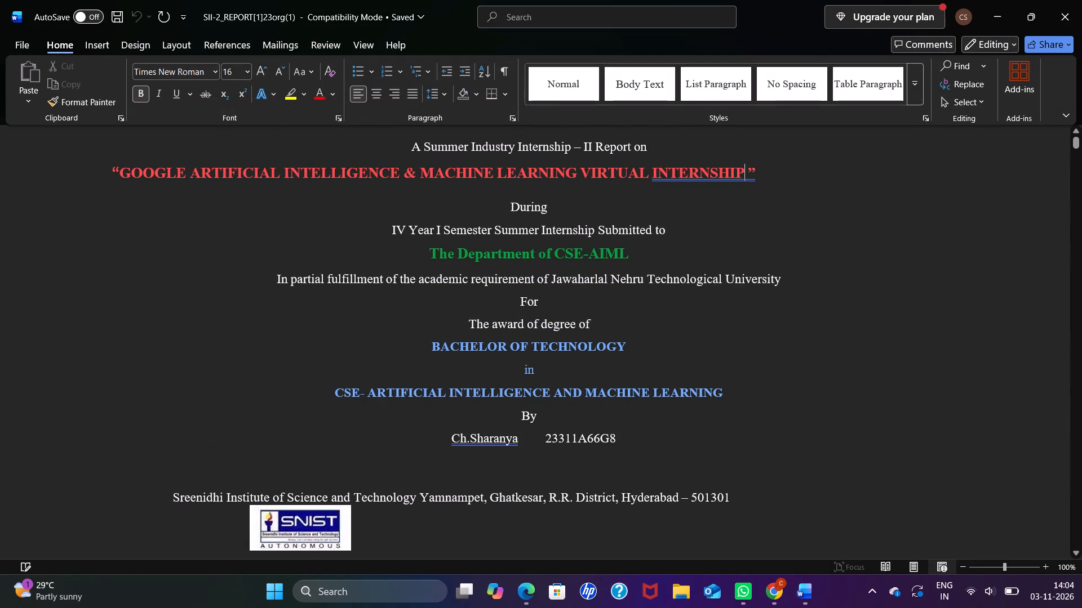
# Delete the whole red internship title between the quotation marks, keeping both quotation marks.
pyautogui.press('BackSpace')
pyautogui.press('BackSpace')
pyautogui.press('BackSpace')
pyautogui.press('BackSpace')
pyautogui.press('BackSpace')
pyautogui.press('BackSpace')
pyautogui.press('BackSpace')
pyautogui.press('BackSpace')
pyautogui.press('BackSpace')
pyautogui.press('BackSpace')
pyautogui.press('BackSpace')
pyautogui.press('BackSpace')
pyautogui.press('BackSpace')
pyautogui.press('BackSpace')
pyautogui.press('BackSpace')
pyautogui.press('BackSpace')
pyautogui.press('BackSpace')
pyautogui.press('BackSpace')
pyautogui.press('BackSpace')
pyautogui.press('BackSpace')
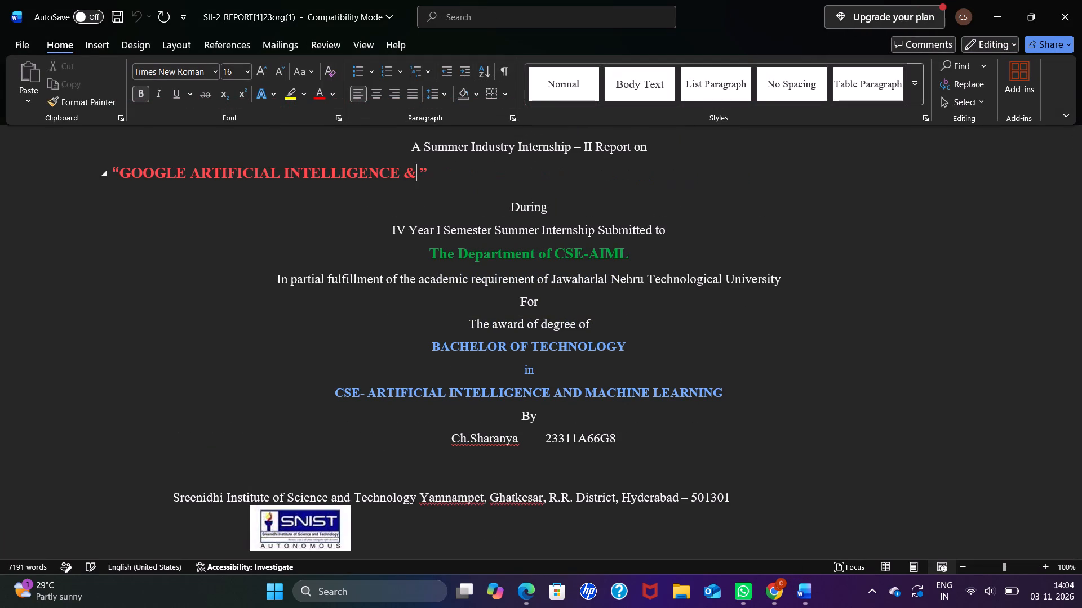
pyautogui.press('BackSpace')
pyautogui.press('BackSpace')
pyautogui.press('BackSpace')
pyautogui.press('BackSpace')
pyautogui.press('BackSpace')
pyautogui.press('BackSpace')
pyautogui.press('BackSpace')
pyautogui.press('BackSpace')
pyautogui.press('BackSpace')
pyautogui.press('BackSpace')
pyautogui.press('BackSpace')
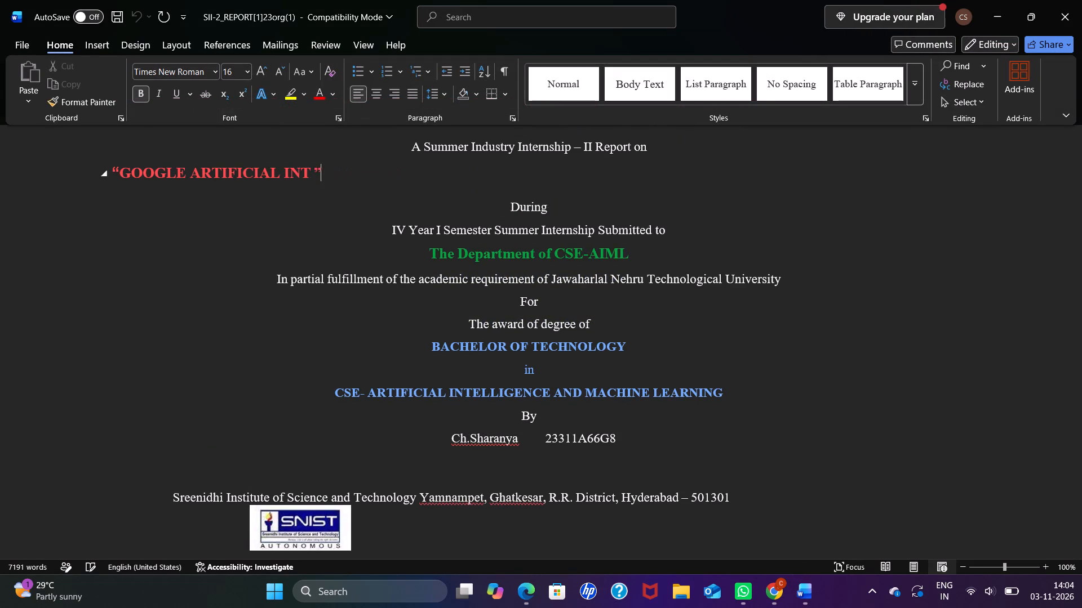
pyautogui.press('BackSpace')
pyautogui.press('BackSpace')
pyautogui.press('BackSpace')
pyautogui.press('BackSpace')
pyautogui.press('BackSpace')
pyautogui.press('BackSpace')
pyautogui.press('BackSpace')
pyautogui.press('BackSpace')
pyautogui.press('BackSpace')
pyautogui.press('BackSpace')
pyautogui.press('BackSpace')
pyautogui.press('BackSpace')
pyautogui.press('BackSpace')
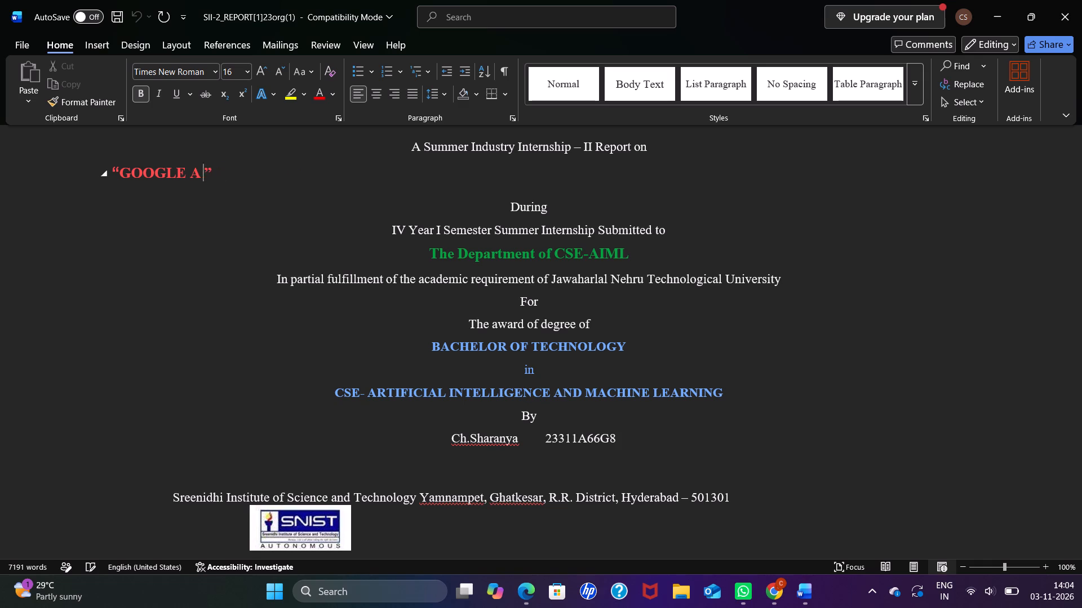
pyautogui.press('BackSpace')
pyautogui.press('BackSpace')
pyautogui.press('BackSpace')
pyautogui.press('BackSpace')
pyautogui.press('BackSpace')
pyautogui.press('BackSpace')
pyautogui.press('BackSpace')
pyautogui.press('BackSpace')
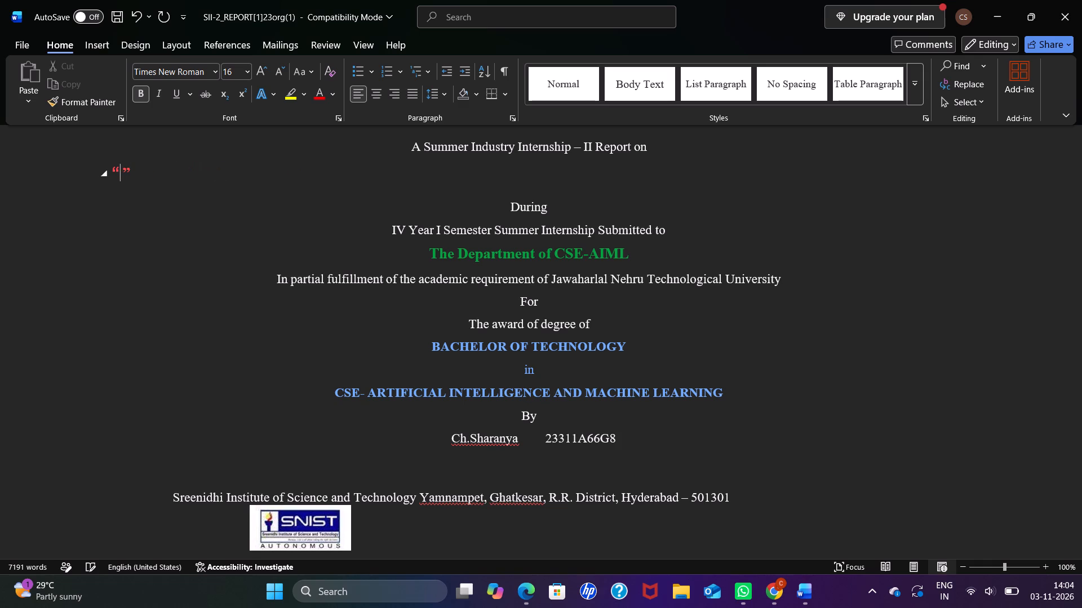
# Enter SUMMER OF AI INTERNSHIP as the new title between the quotation marks.
pyautogui.write('su')
pyautogui.press('BackSpace')
pyautogui.press('BackSpace')
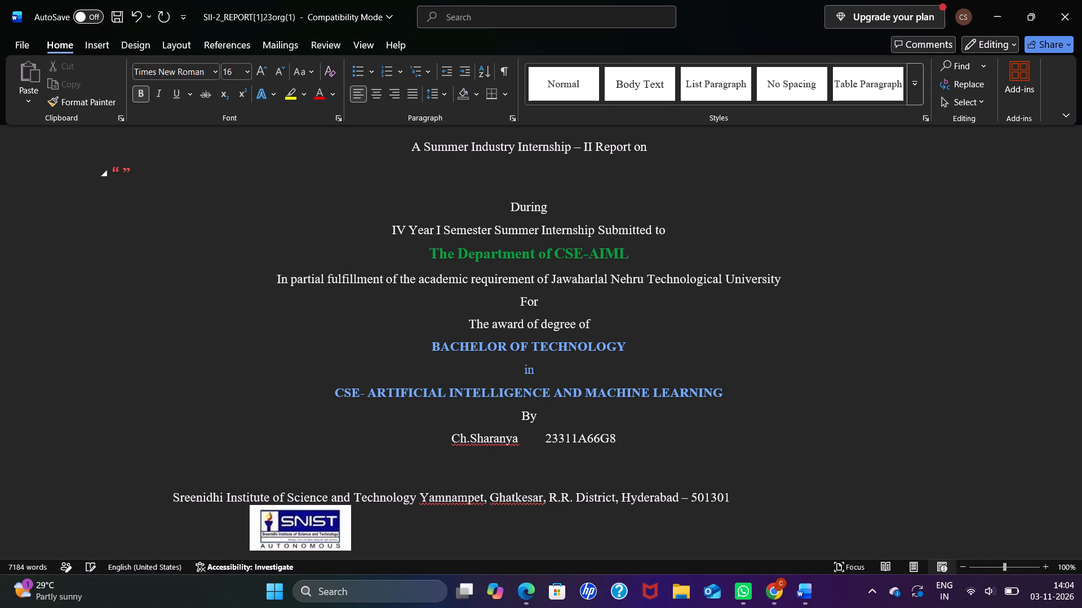
pyautogui.write('SUMMER')
pyautogui.press('space')
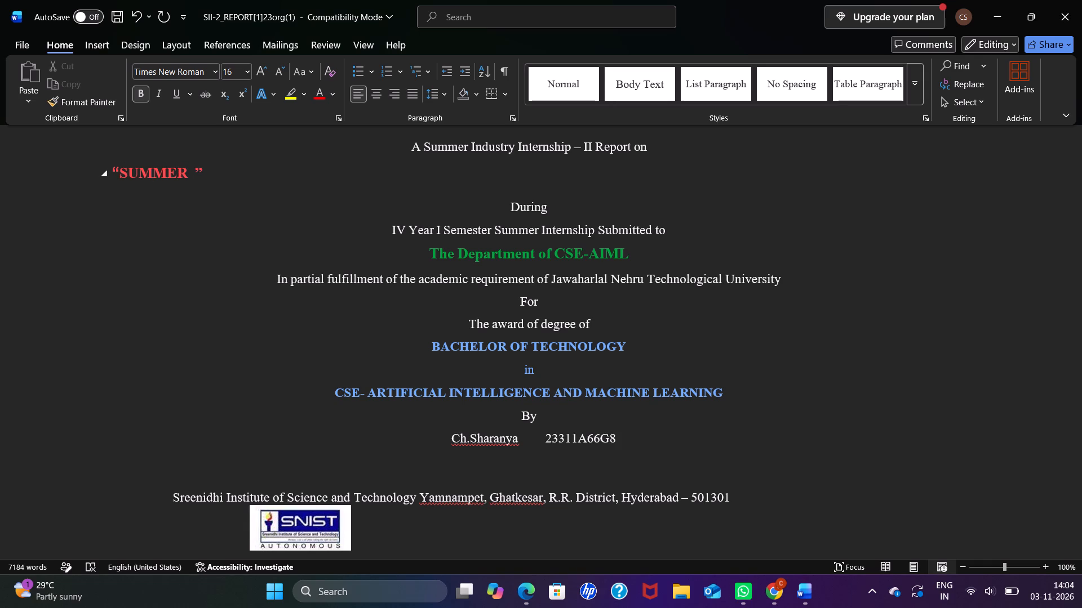
pyautogui.write('OF AI INTERNSHIOP')
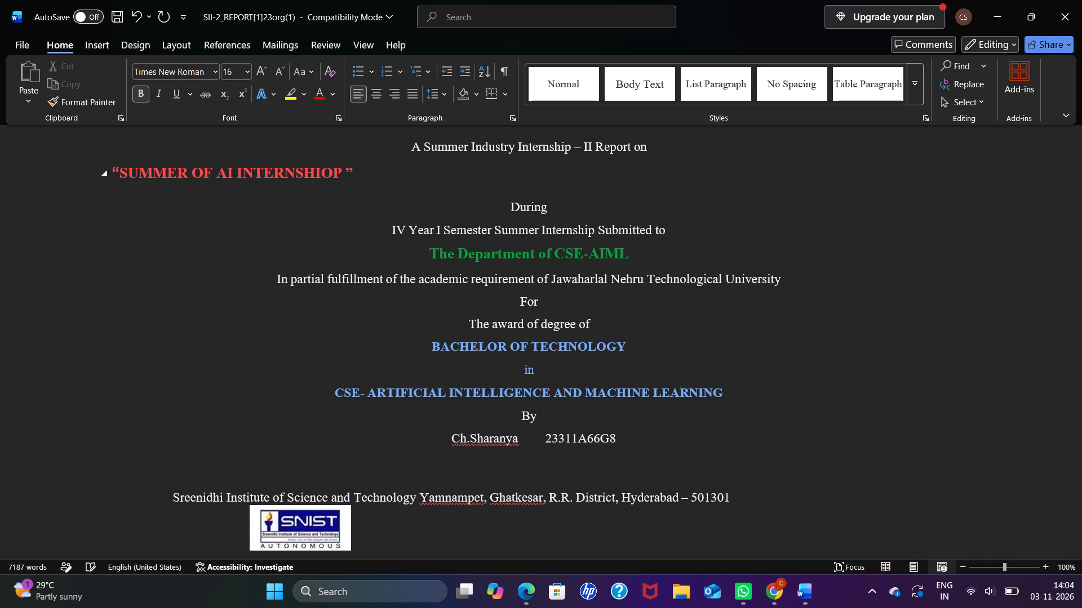
pyautogui.press('BackSpace')
pyautogui.press('BackSpace')
pyautogui.press('p')
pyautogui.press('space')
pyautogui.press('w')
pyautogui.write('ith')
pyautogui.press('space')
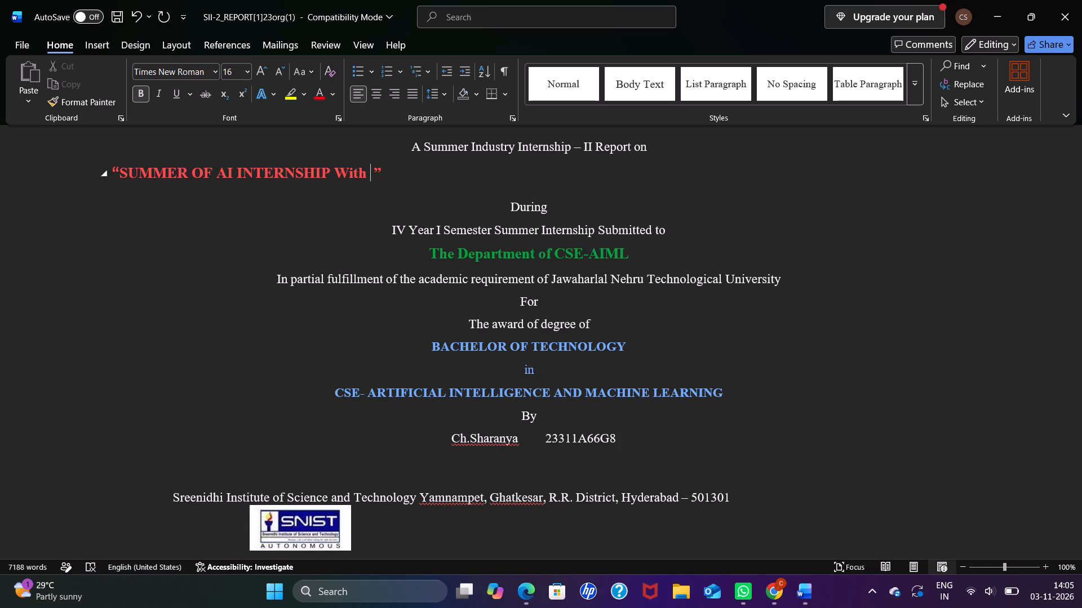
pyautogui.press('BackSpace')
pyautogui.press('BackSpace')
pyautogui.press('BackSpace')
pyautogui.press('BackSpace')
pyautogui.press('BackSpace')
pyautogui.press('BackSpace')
# Add a new blank line below the title, after its closing quotation mark.
pyautogui.press('Right')
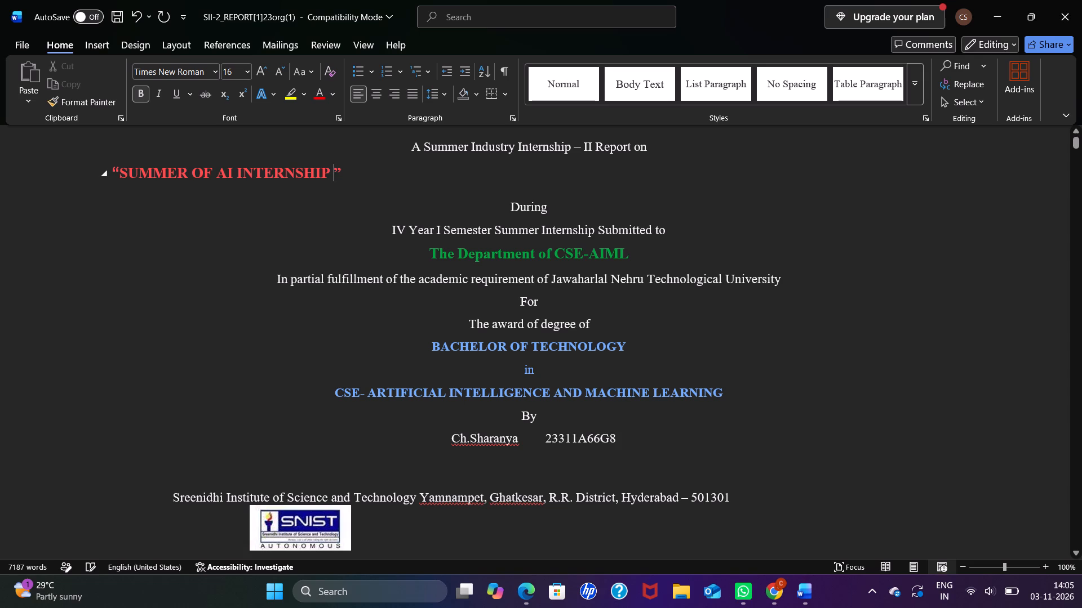
pyautogui.press('Right')
pyautogui.press('space')
pyautogui.press('Return')
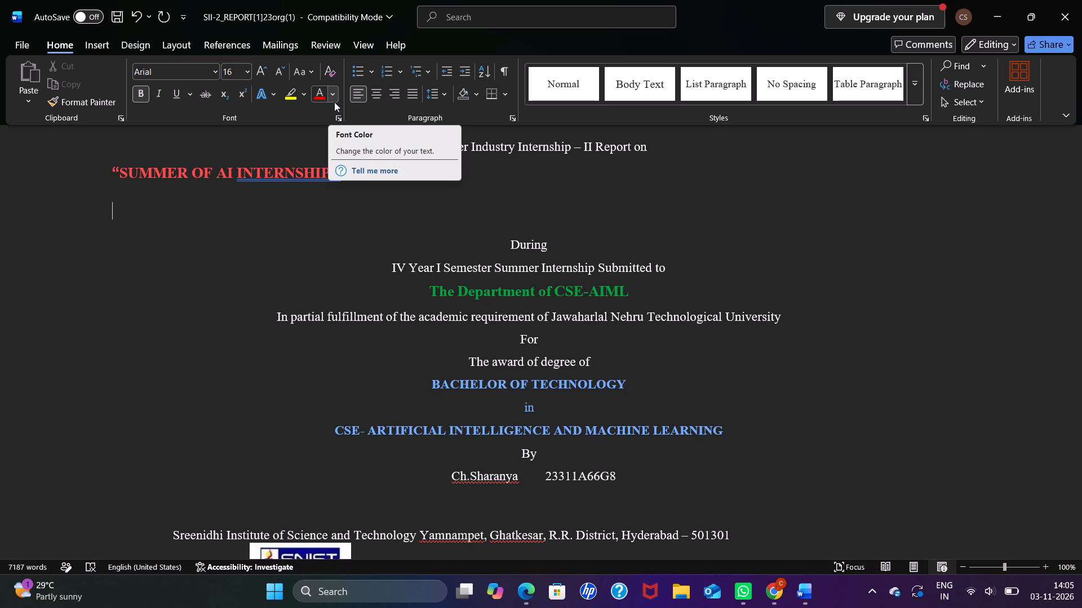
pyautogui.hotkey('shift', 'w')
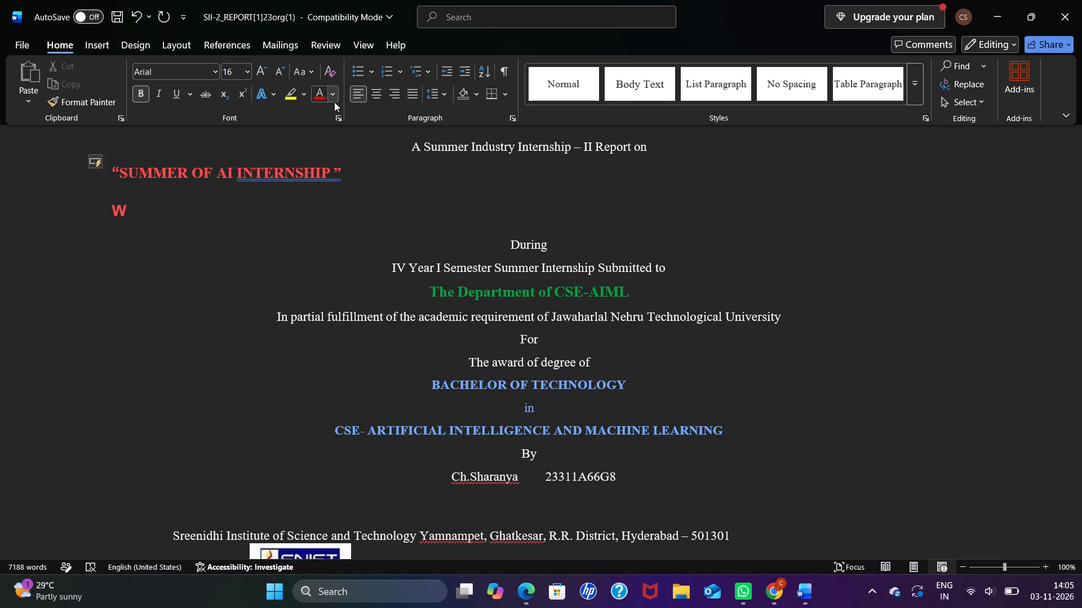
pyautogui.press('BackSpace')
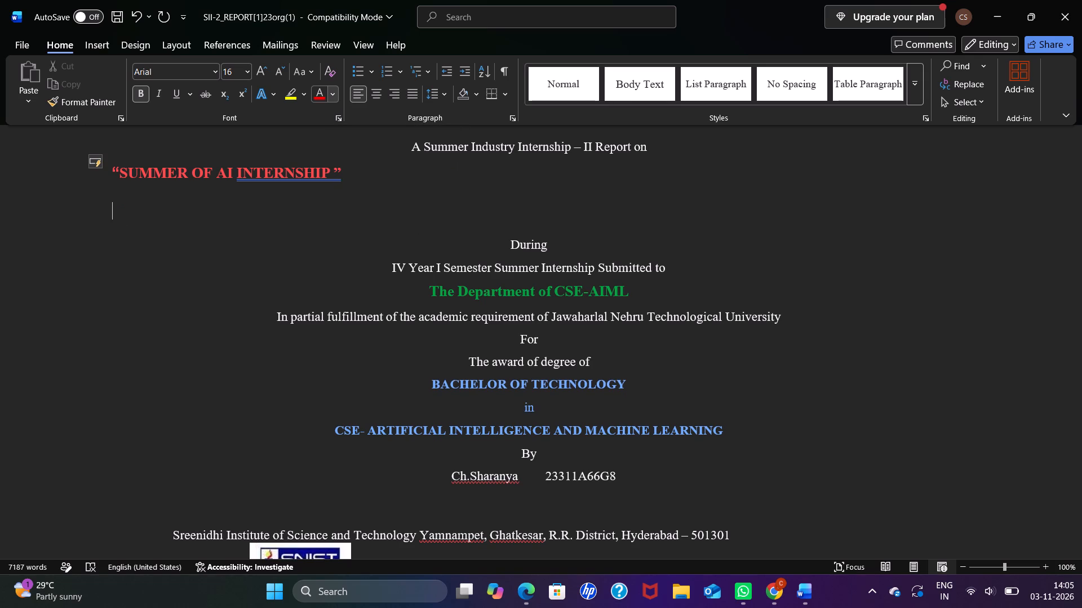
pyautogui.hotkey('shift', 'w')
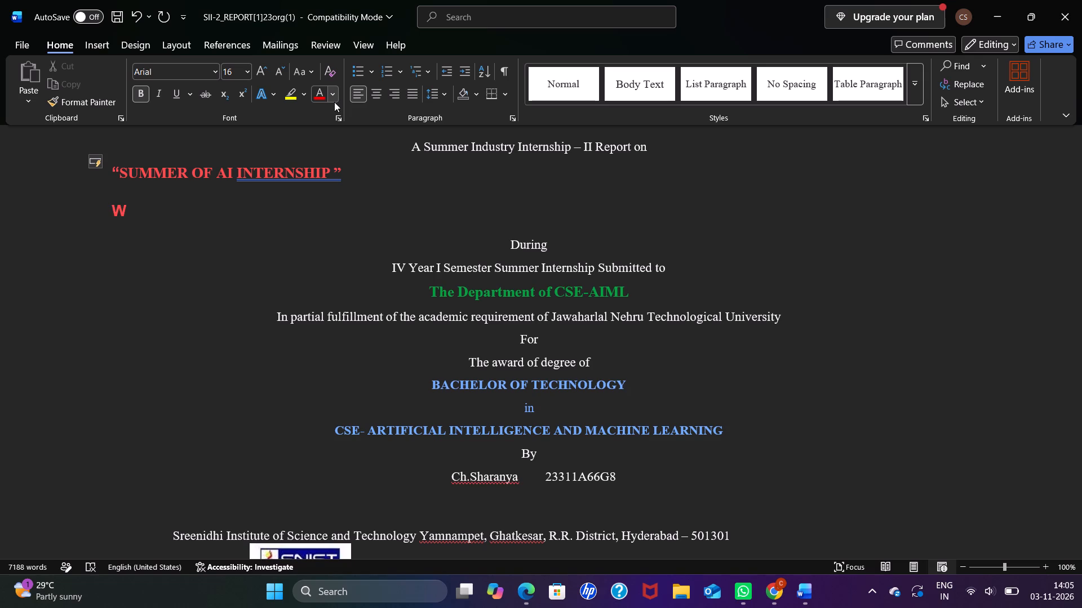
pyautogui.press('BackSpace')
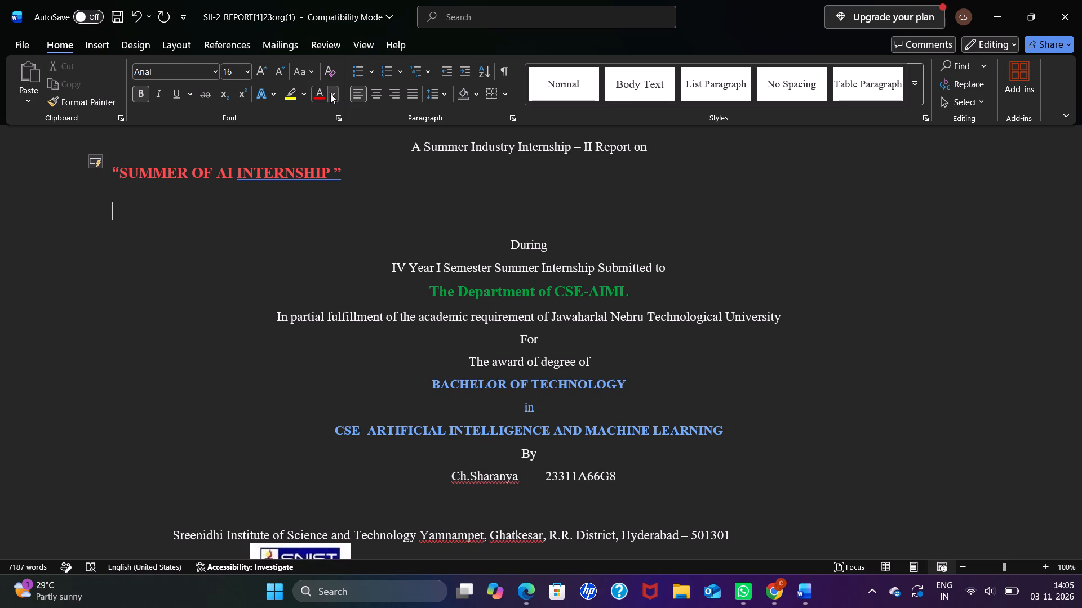
# Format the blank line below the title with red font colour and font size 18.
pyautogui.click(325, 93)
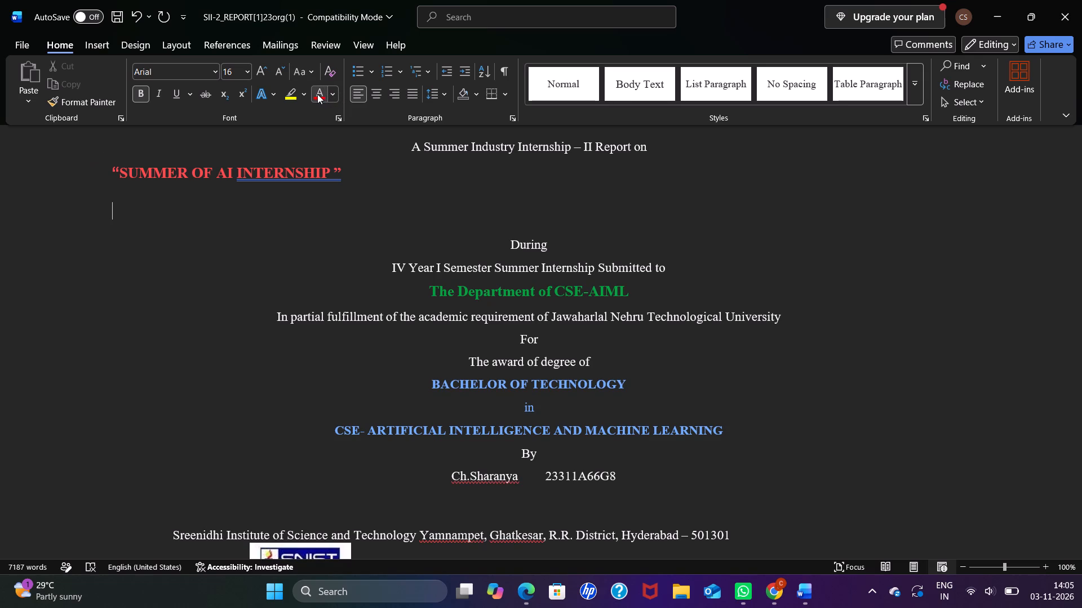
pyautogui.click(317, 94)
pyautogui.click(317, 94)
pyautogui.click(333, 97)
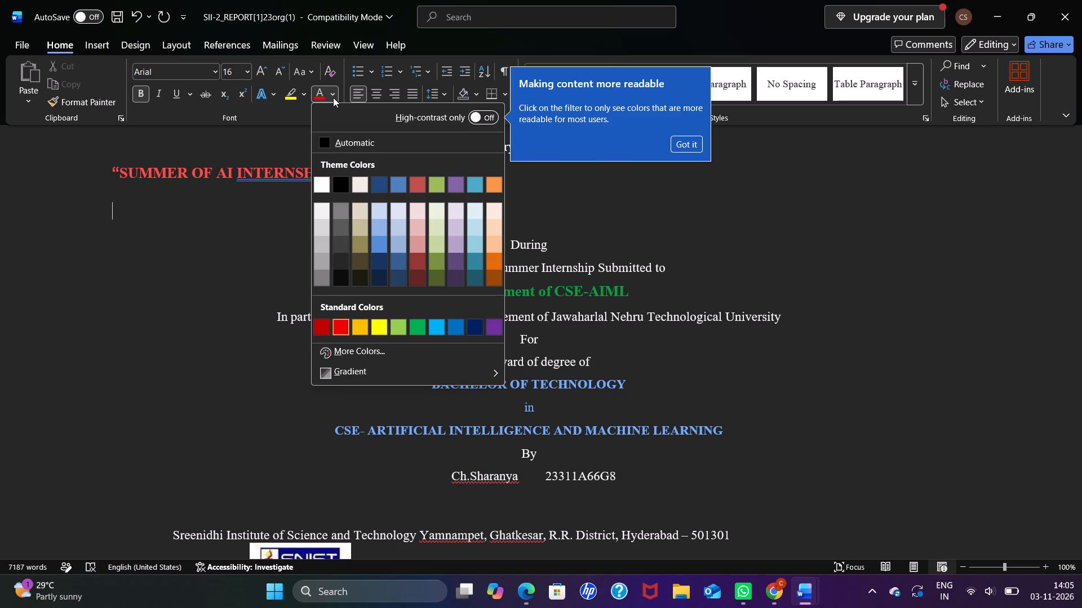
pyautogui.click(333, 97)
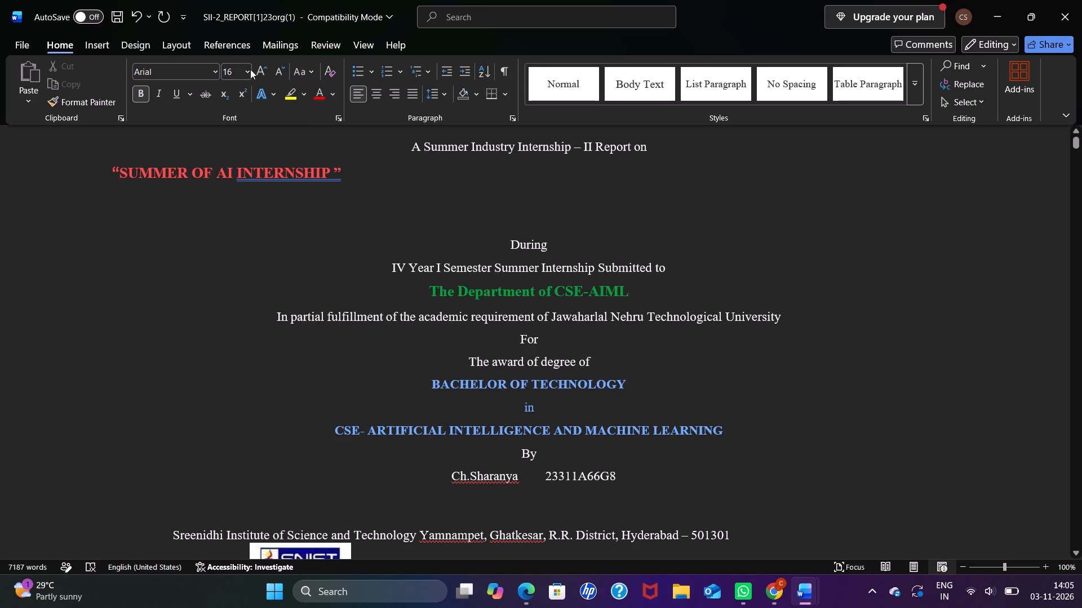
pyautogui.click(259, 69)
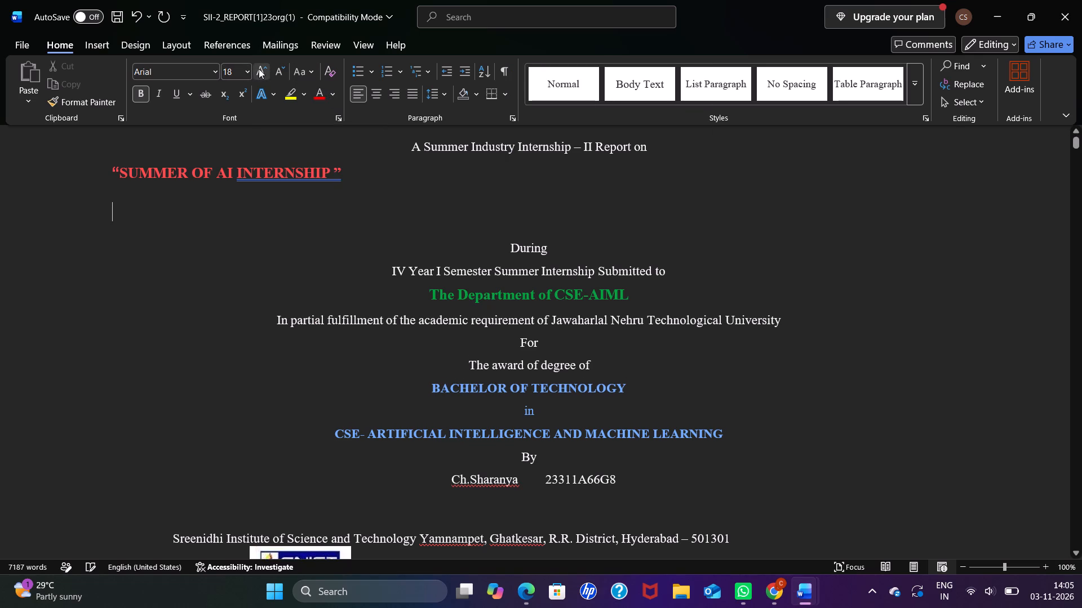
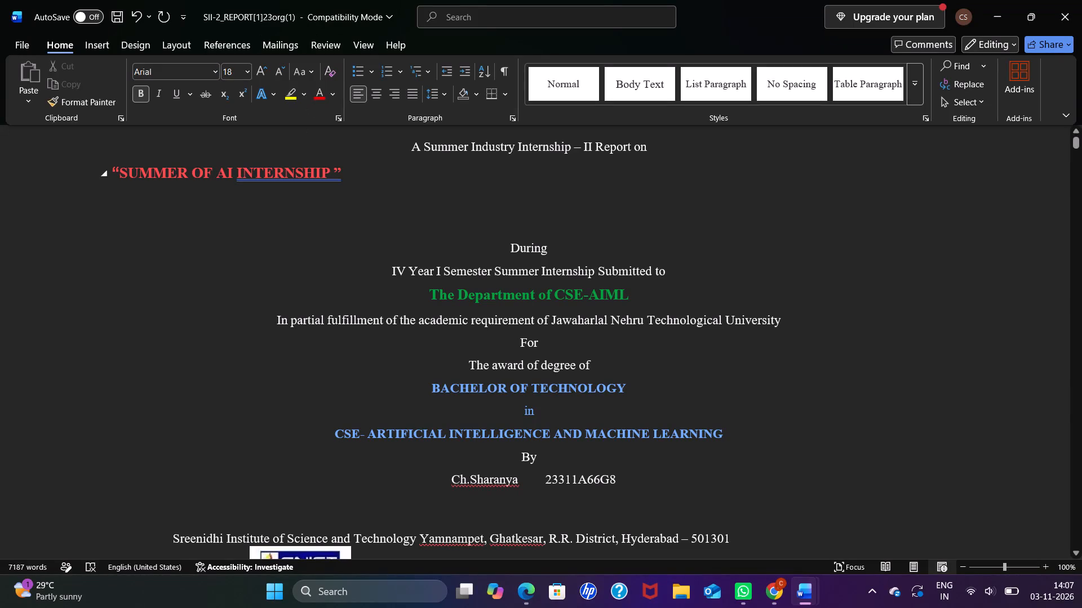
# Extend the red SUMMER OF AI INTERNSHIP title with the words "With Implementation" before its closing quotation mark.
pyautogui.click(332, 169)
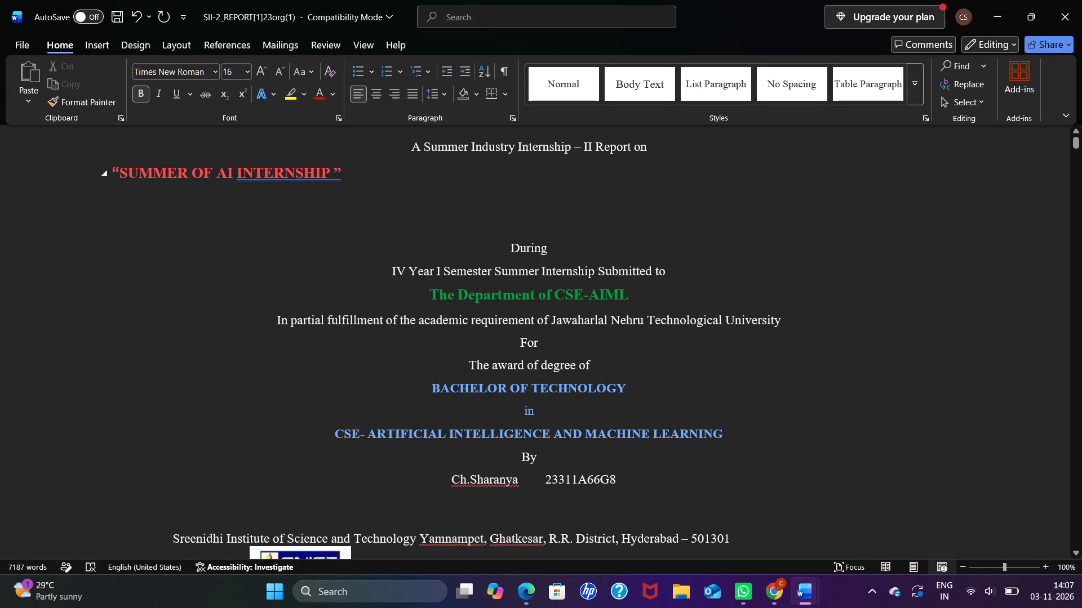
pyautogui.press('w')
pyautogui.press('BackSpace')
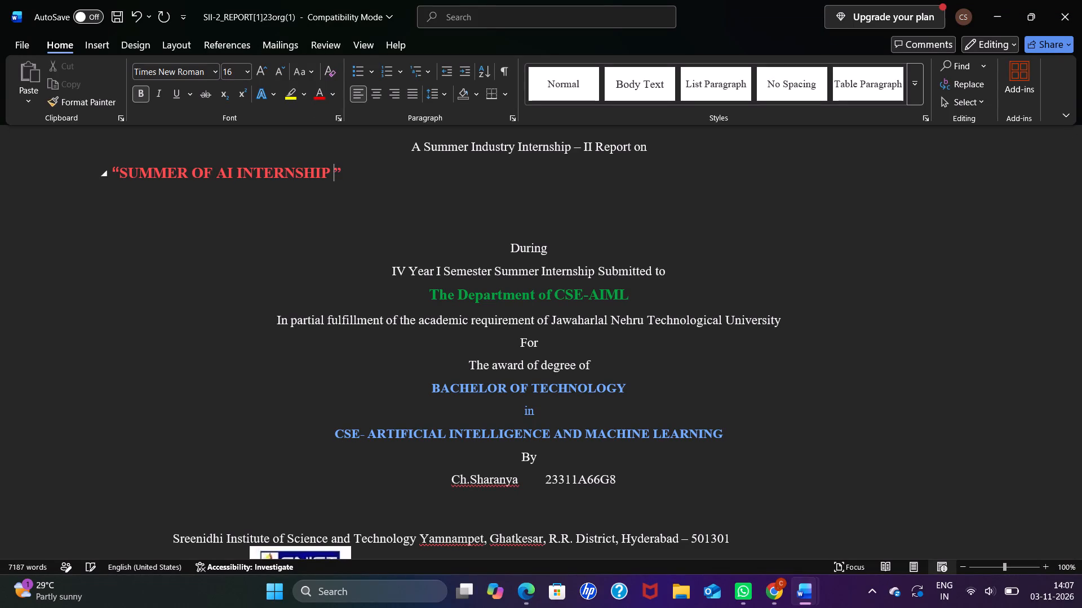
pyautogui.hotkey('shift', 'w')
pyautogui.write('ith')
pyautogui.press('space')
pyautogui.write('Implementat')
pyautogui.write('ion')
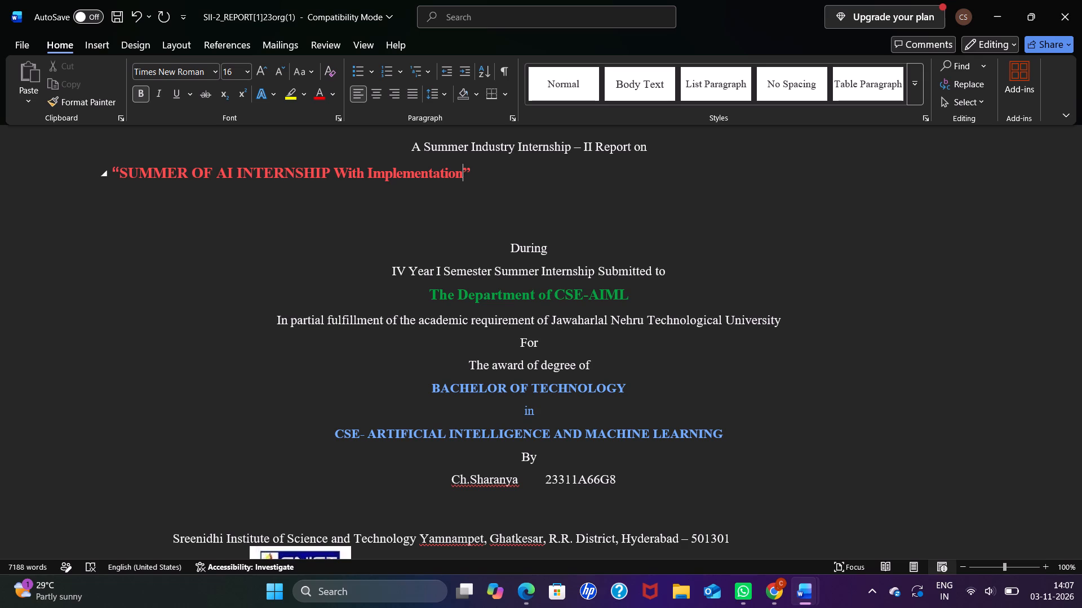
# Continue the red title after "Implementation" with the word "of" and a trailing space, inside the closing quotation mark.
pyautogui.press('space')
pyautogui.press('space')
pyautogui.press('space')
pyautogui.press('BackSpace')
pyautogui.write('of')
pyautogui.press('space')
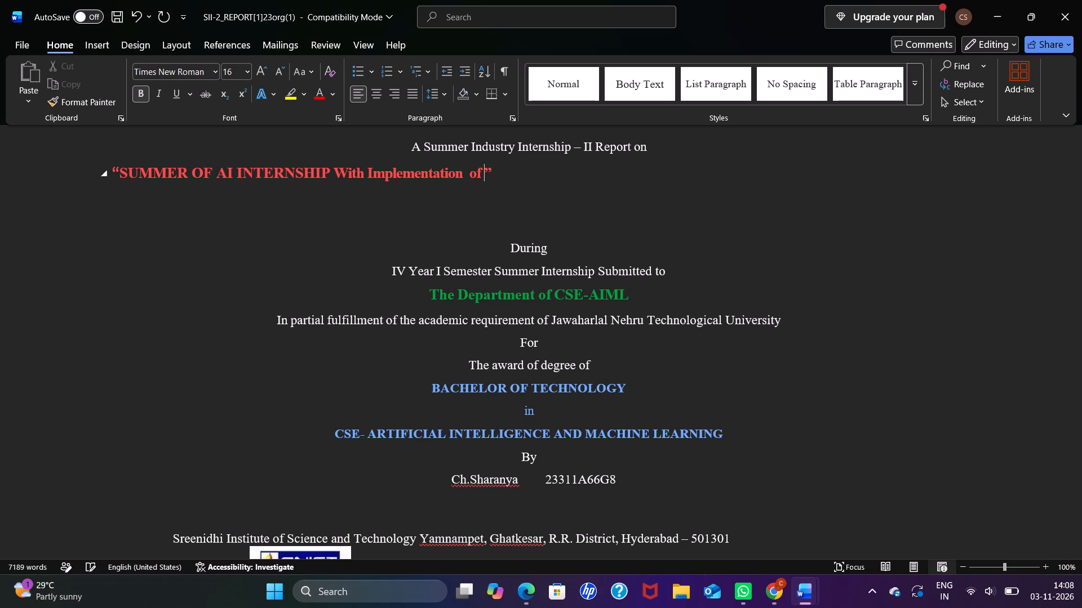
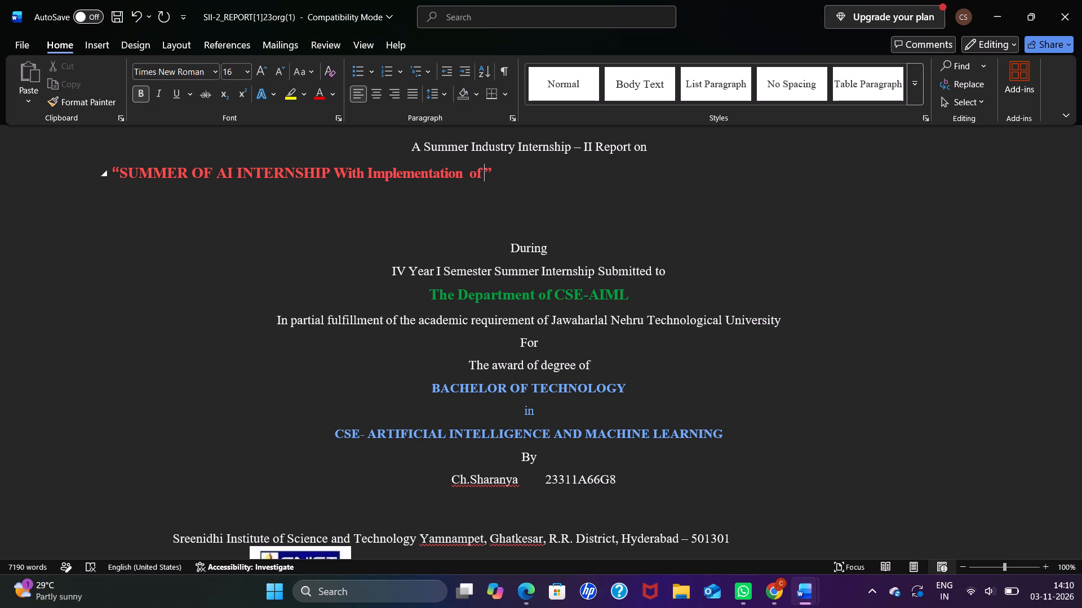
# Continue the red title with the word MINI after "With Implementation of", before the closing quotation mark.
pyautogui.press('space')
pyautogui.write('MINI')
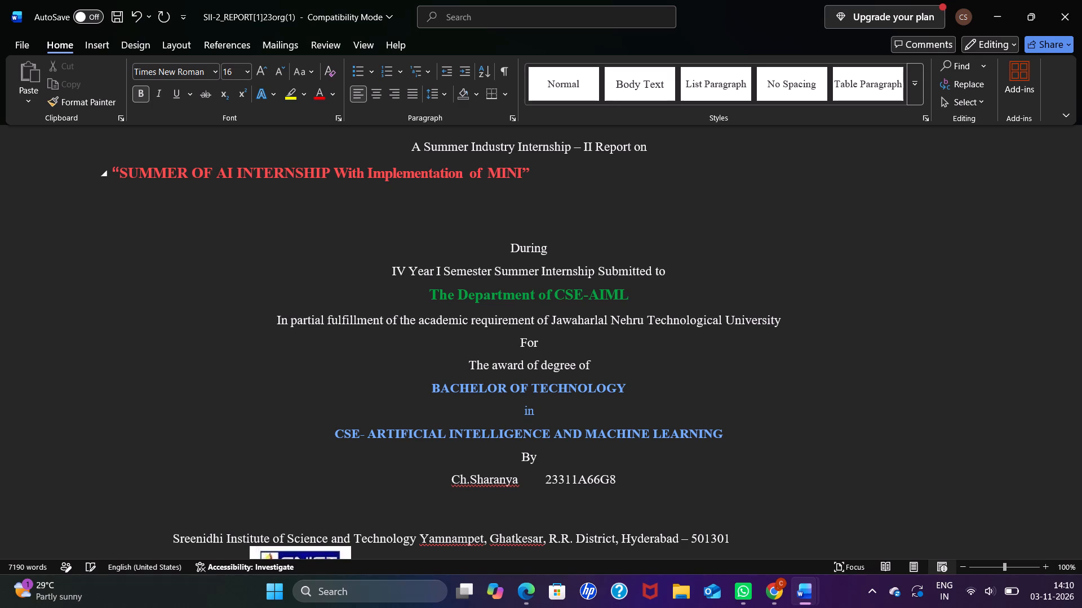
# Extend the red title with the words "Project On" after MINI, inside the closing quotation mark.
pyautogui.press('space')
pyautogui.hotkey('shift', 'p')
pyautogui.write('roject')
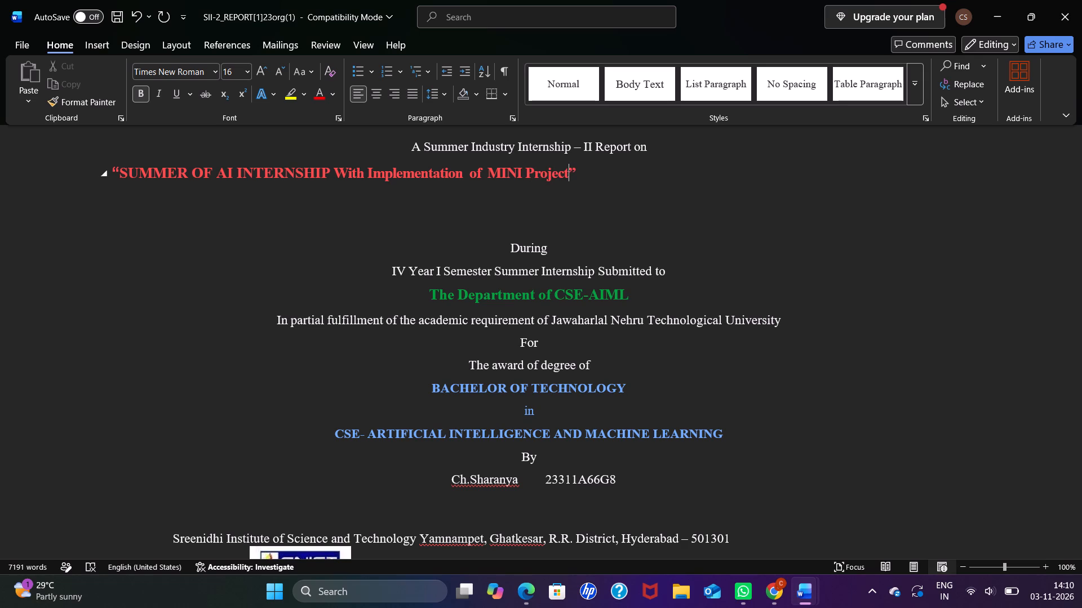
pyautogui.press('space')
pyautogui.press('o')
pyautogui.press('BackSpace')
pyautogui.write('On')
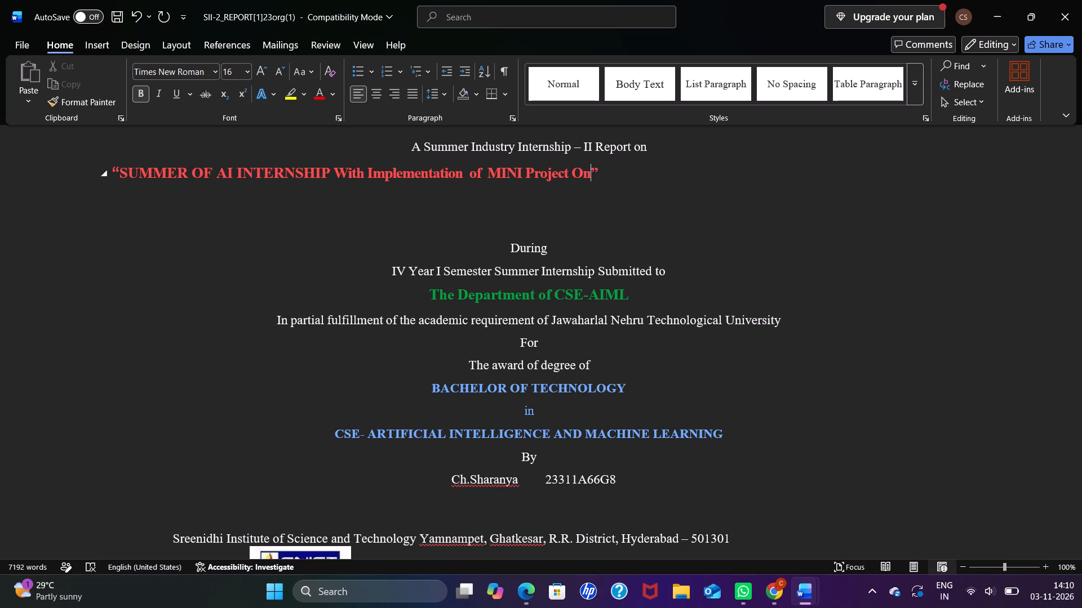
# Start a new line below the red title with an opening quotation mark.
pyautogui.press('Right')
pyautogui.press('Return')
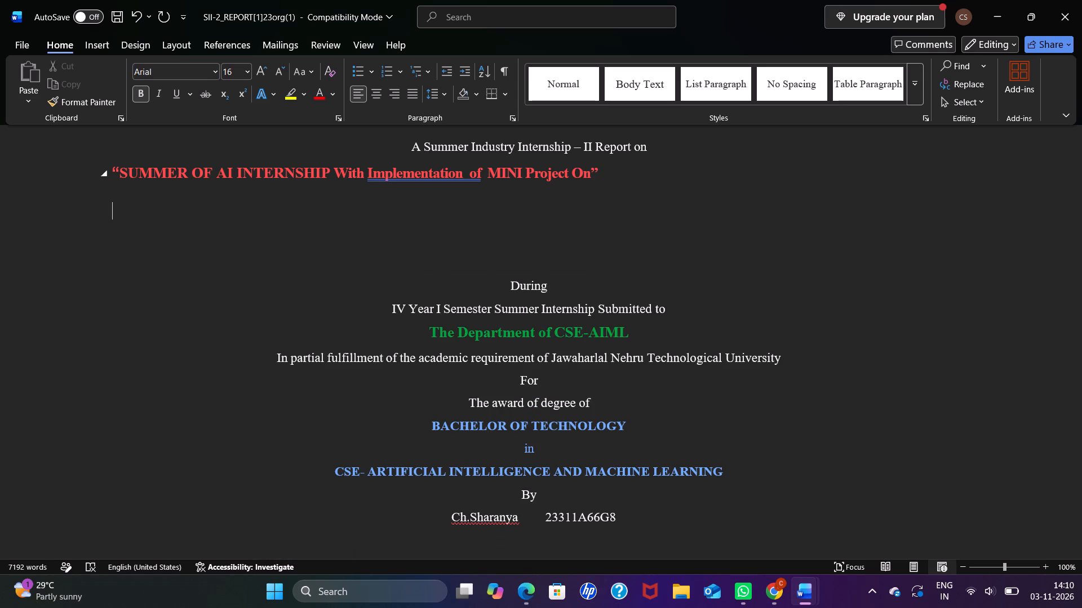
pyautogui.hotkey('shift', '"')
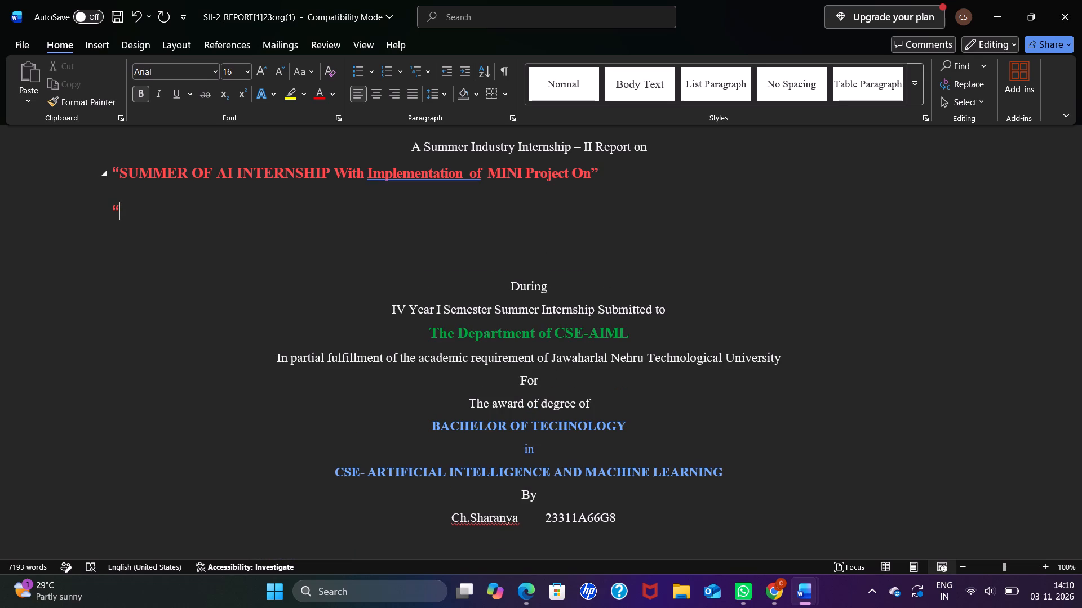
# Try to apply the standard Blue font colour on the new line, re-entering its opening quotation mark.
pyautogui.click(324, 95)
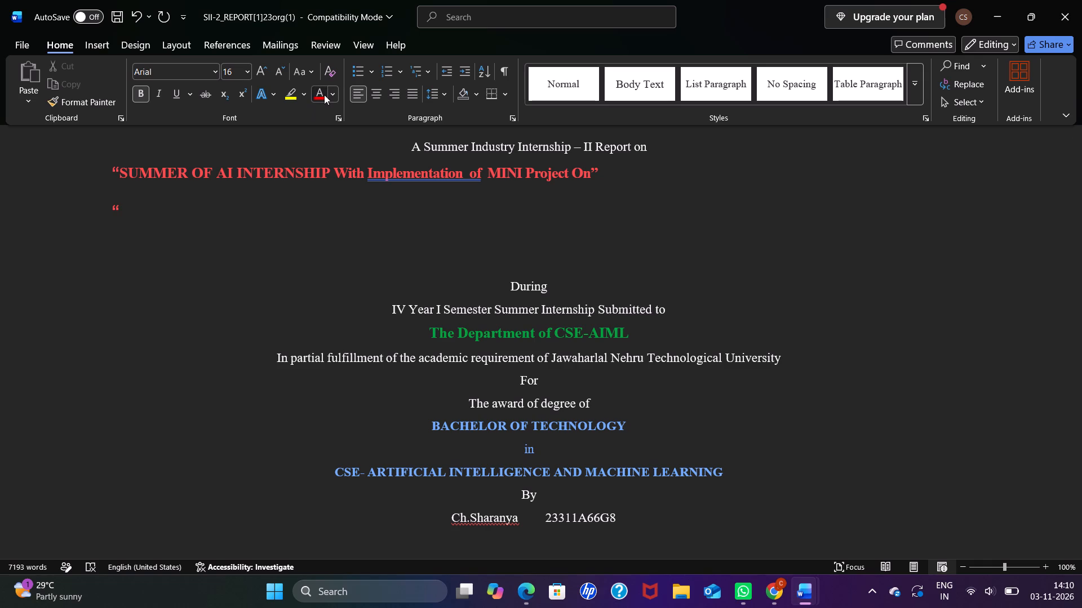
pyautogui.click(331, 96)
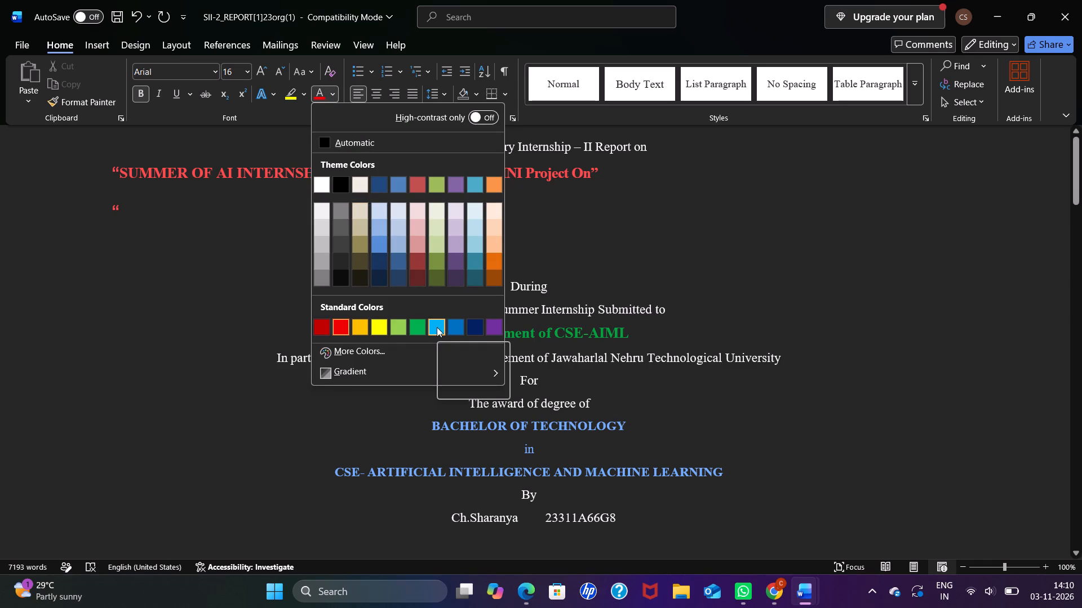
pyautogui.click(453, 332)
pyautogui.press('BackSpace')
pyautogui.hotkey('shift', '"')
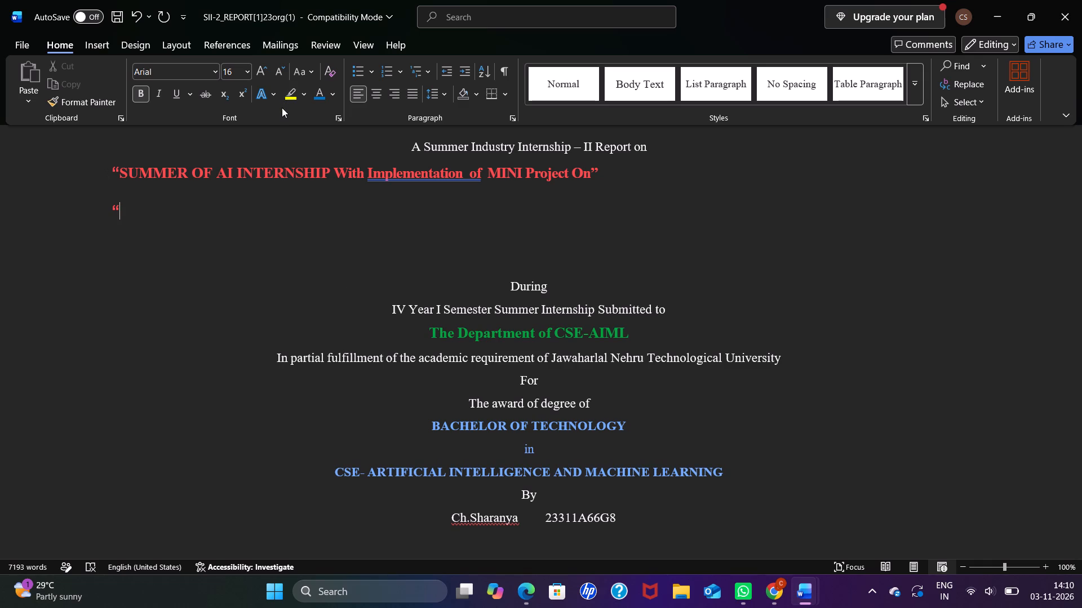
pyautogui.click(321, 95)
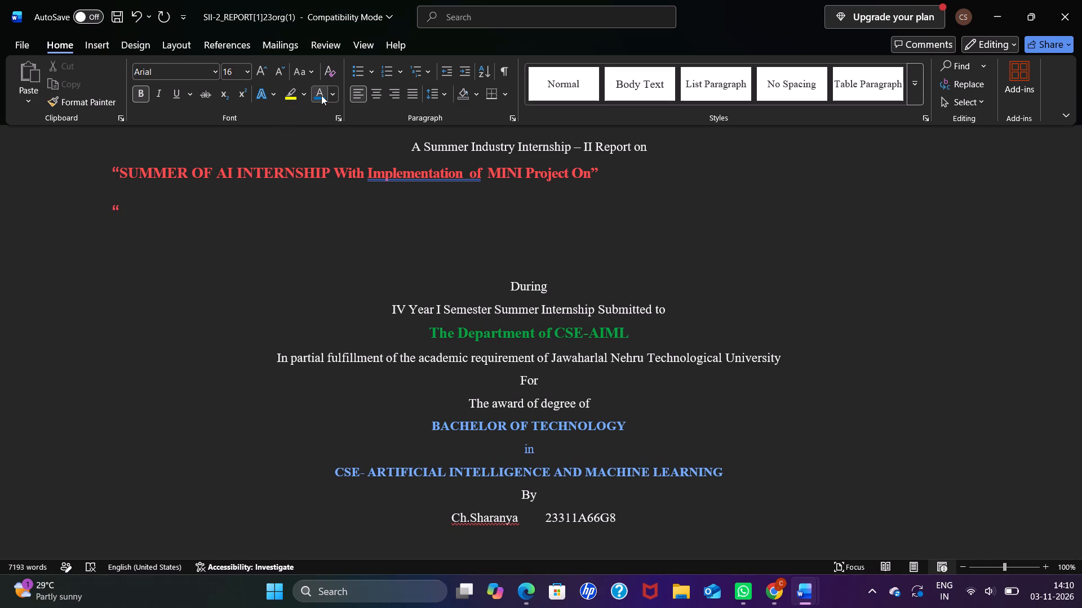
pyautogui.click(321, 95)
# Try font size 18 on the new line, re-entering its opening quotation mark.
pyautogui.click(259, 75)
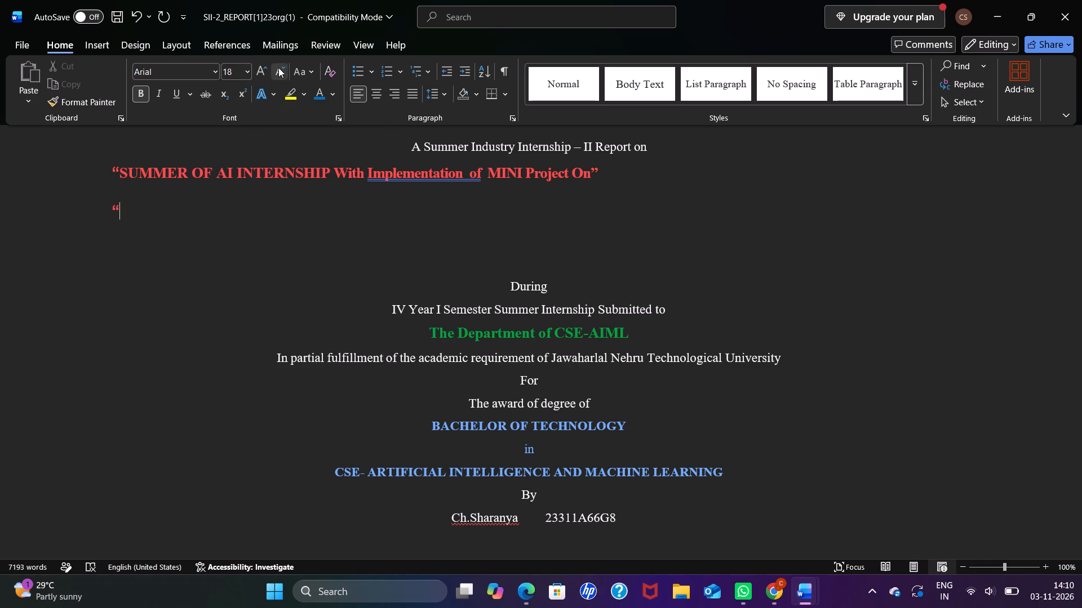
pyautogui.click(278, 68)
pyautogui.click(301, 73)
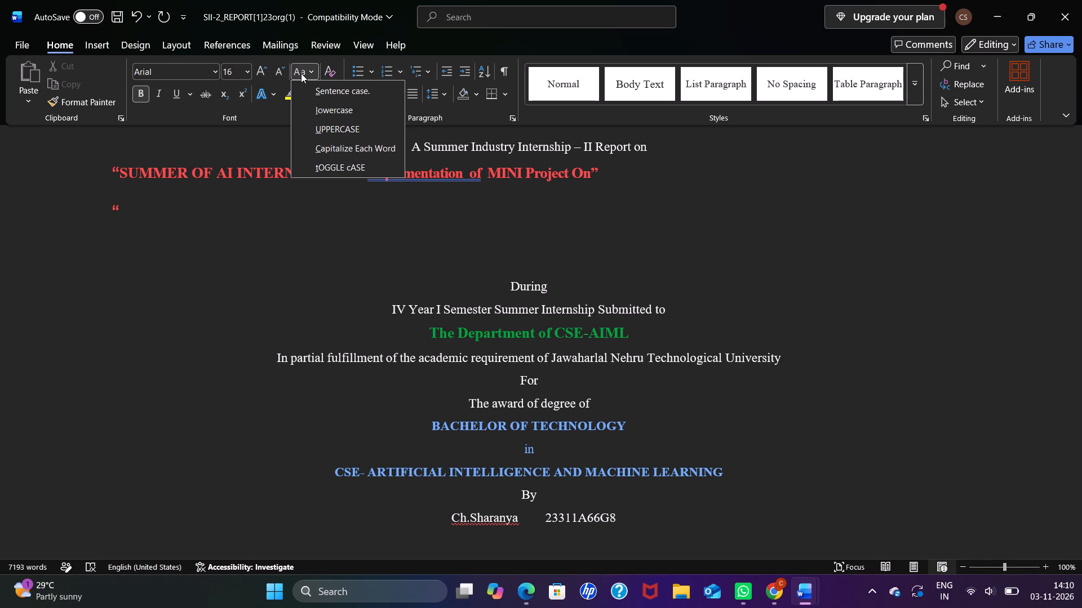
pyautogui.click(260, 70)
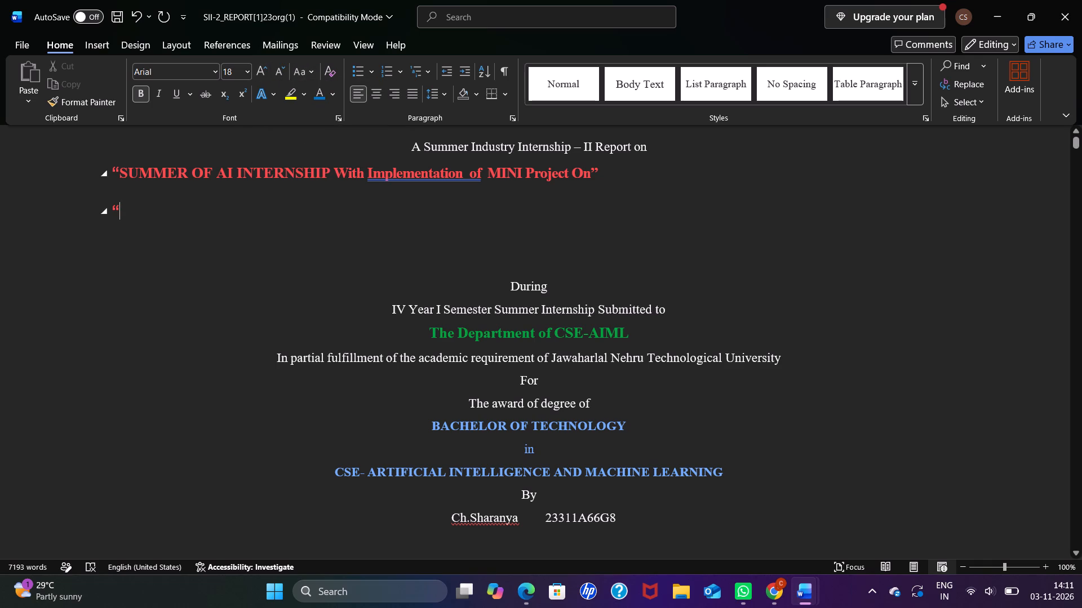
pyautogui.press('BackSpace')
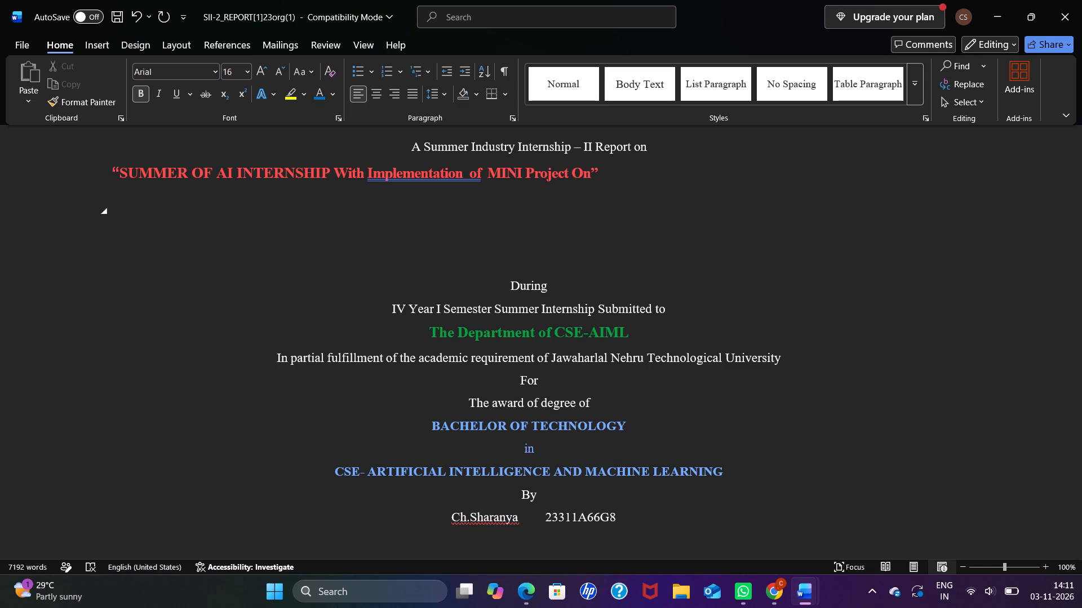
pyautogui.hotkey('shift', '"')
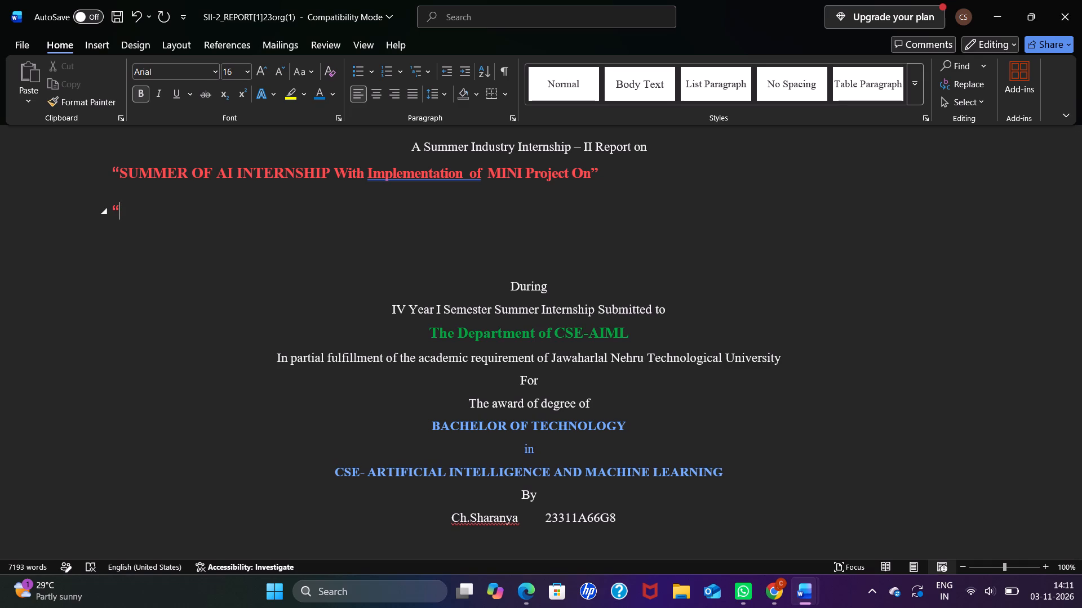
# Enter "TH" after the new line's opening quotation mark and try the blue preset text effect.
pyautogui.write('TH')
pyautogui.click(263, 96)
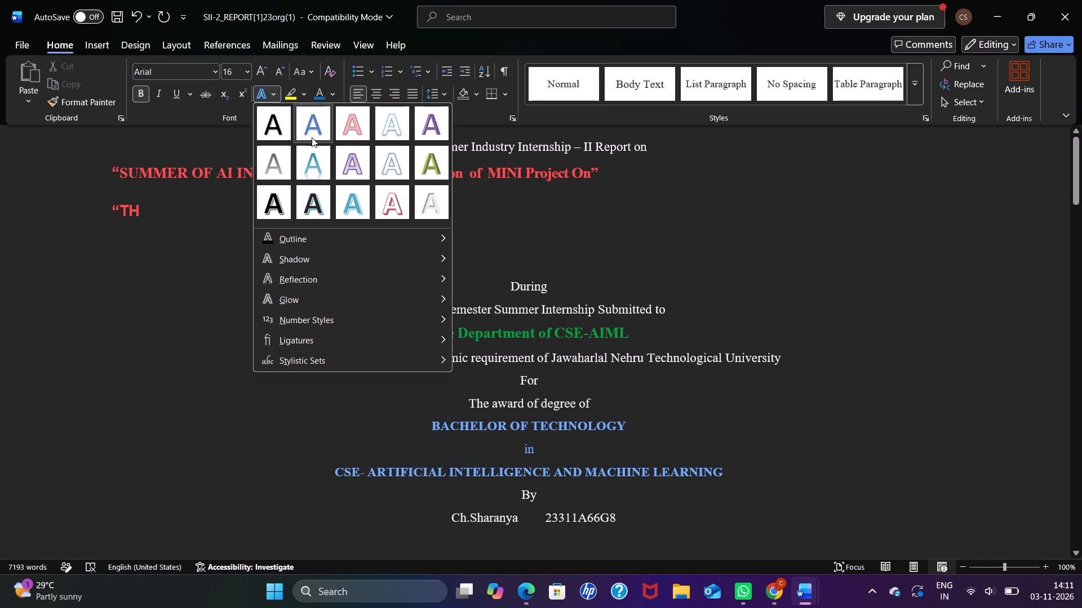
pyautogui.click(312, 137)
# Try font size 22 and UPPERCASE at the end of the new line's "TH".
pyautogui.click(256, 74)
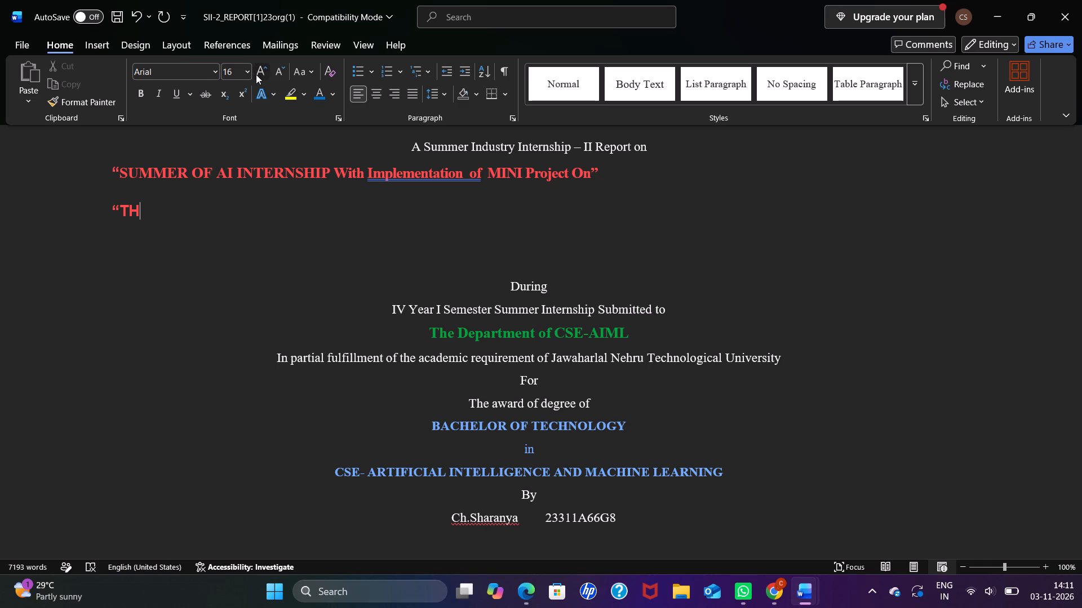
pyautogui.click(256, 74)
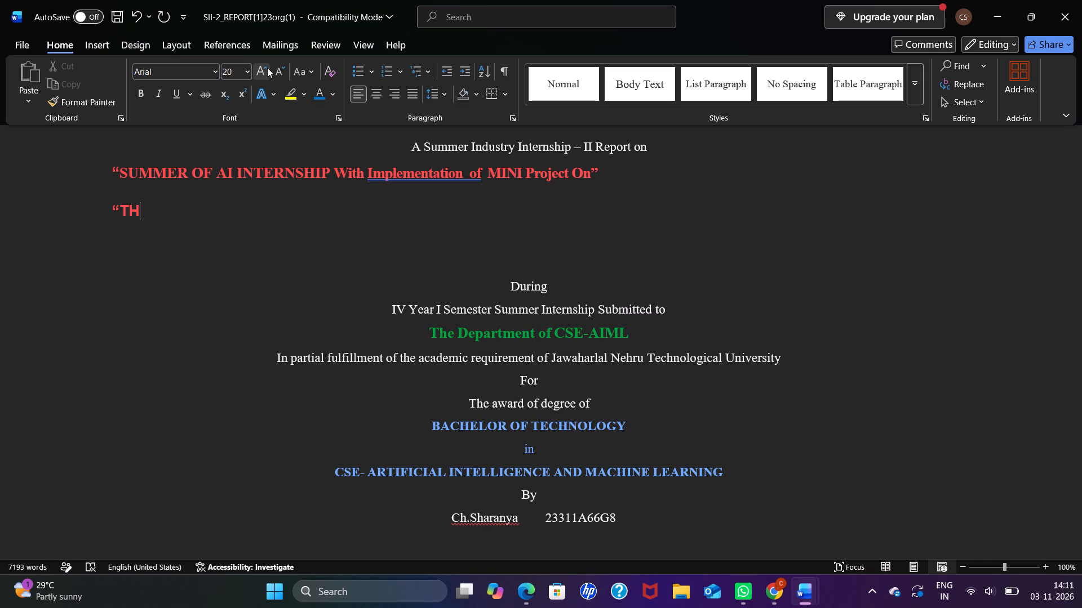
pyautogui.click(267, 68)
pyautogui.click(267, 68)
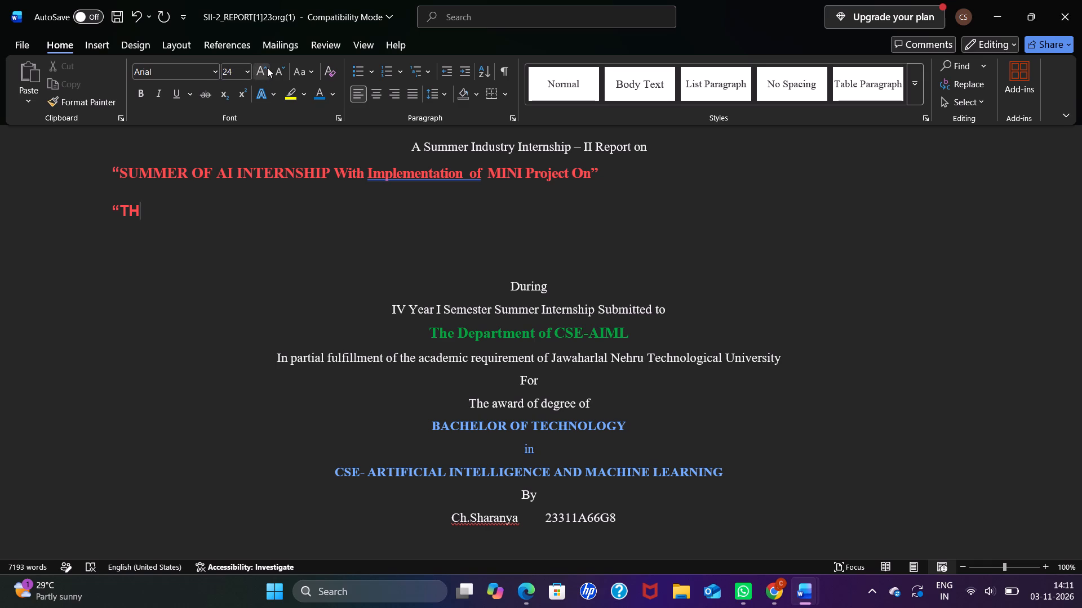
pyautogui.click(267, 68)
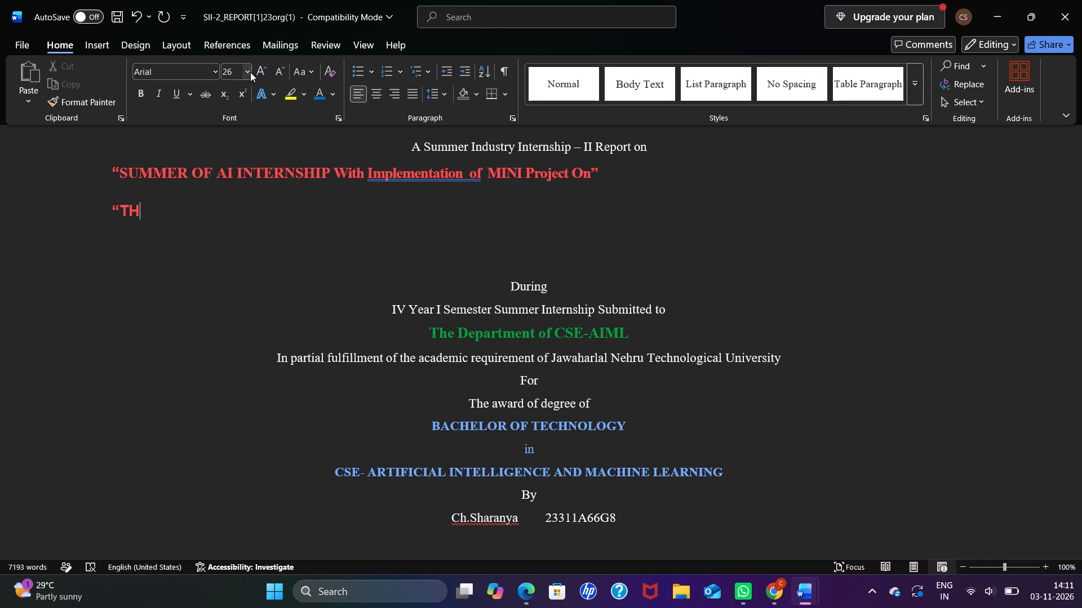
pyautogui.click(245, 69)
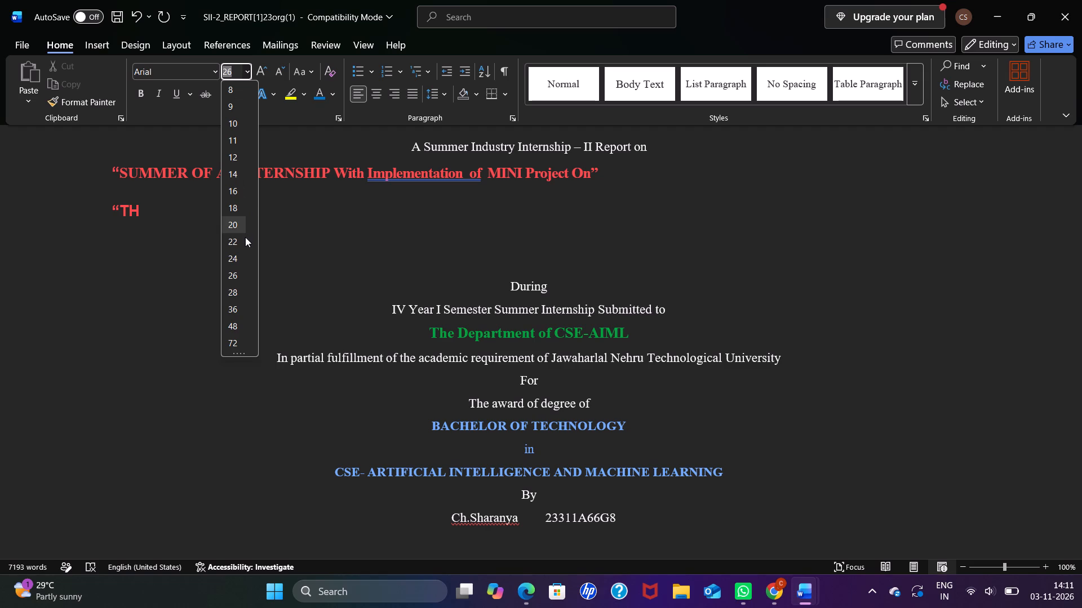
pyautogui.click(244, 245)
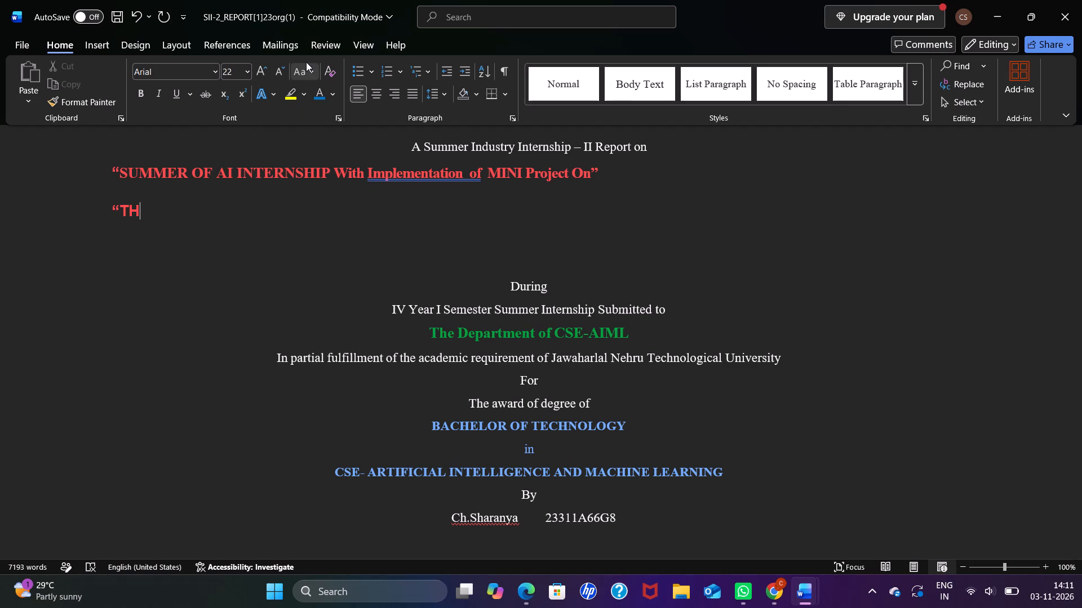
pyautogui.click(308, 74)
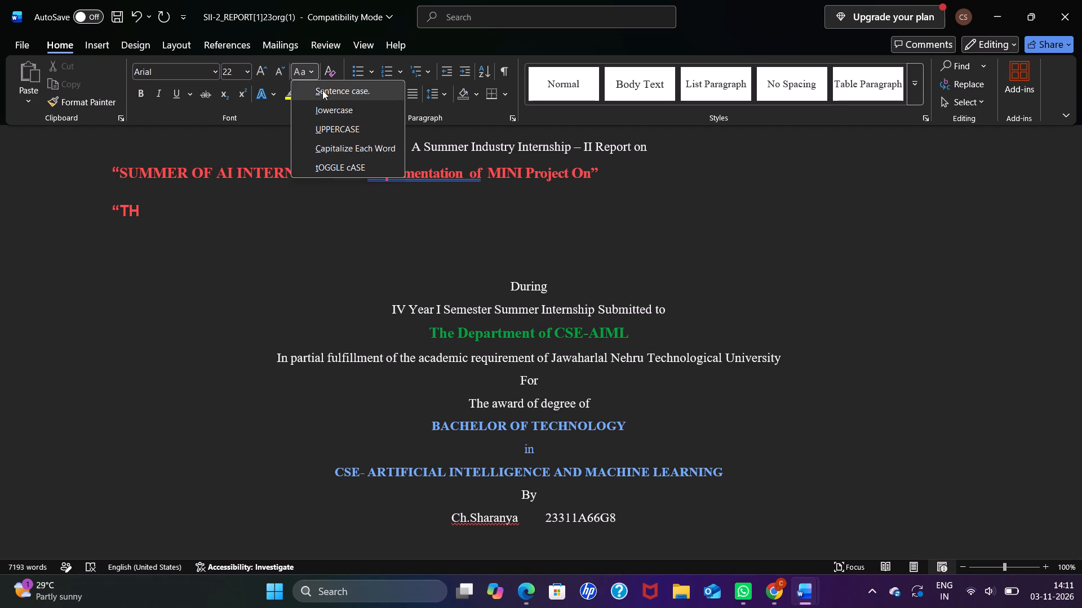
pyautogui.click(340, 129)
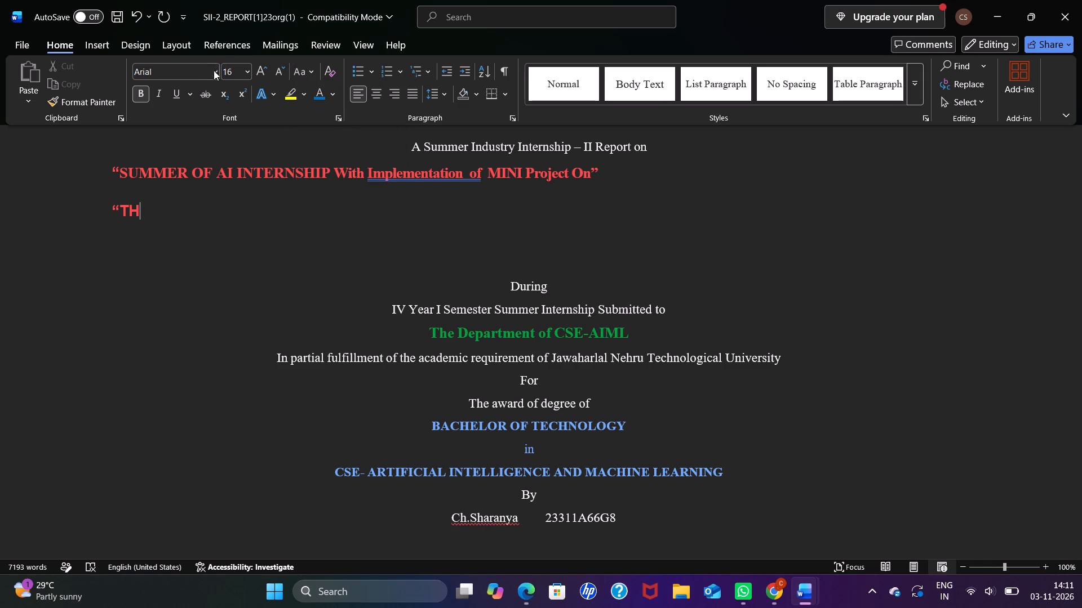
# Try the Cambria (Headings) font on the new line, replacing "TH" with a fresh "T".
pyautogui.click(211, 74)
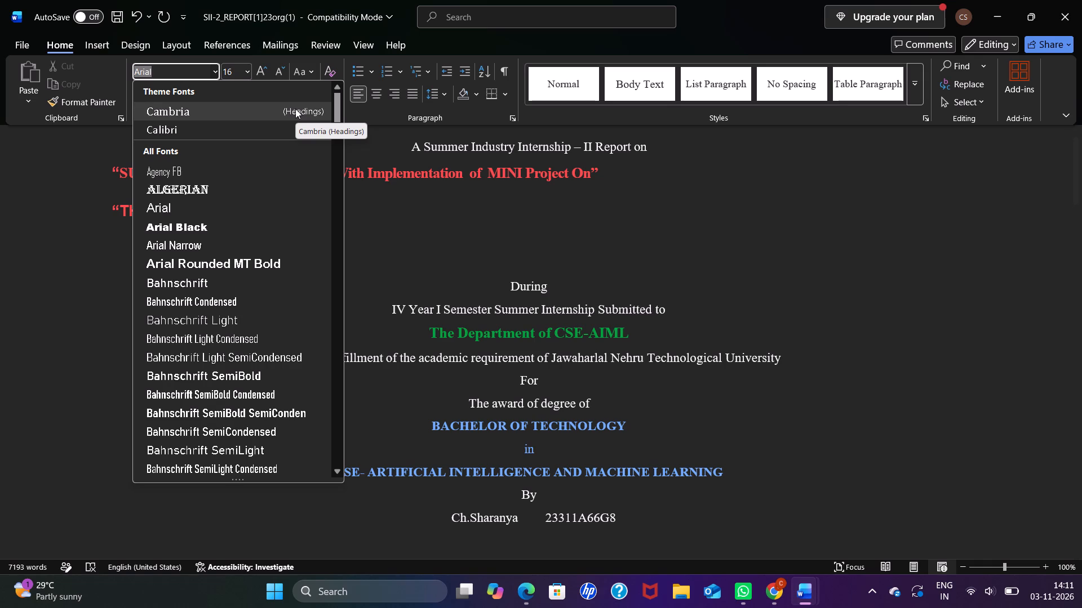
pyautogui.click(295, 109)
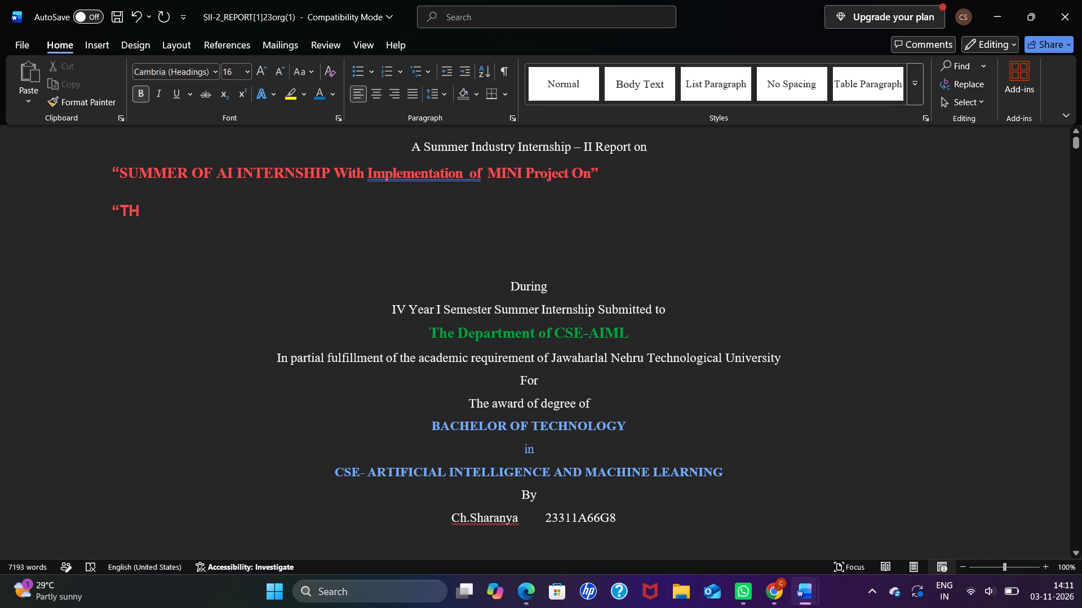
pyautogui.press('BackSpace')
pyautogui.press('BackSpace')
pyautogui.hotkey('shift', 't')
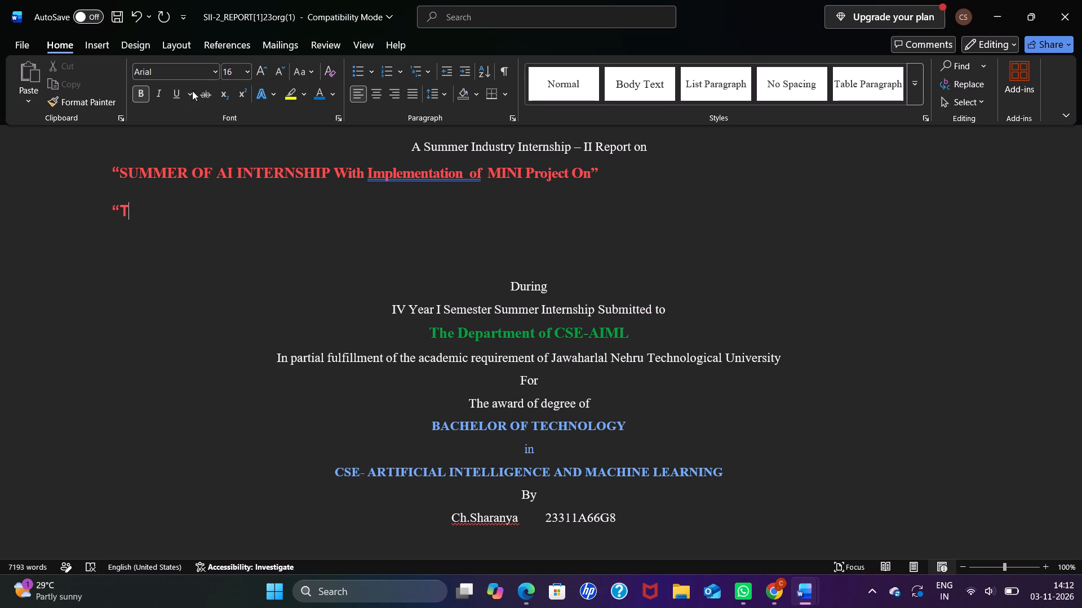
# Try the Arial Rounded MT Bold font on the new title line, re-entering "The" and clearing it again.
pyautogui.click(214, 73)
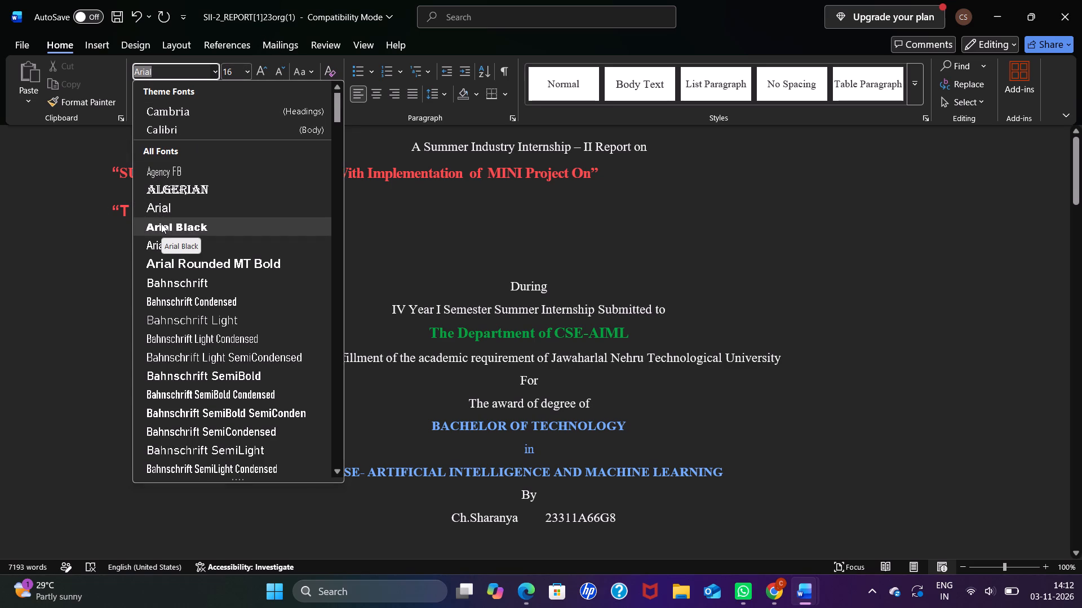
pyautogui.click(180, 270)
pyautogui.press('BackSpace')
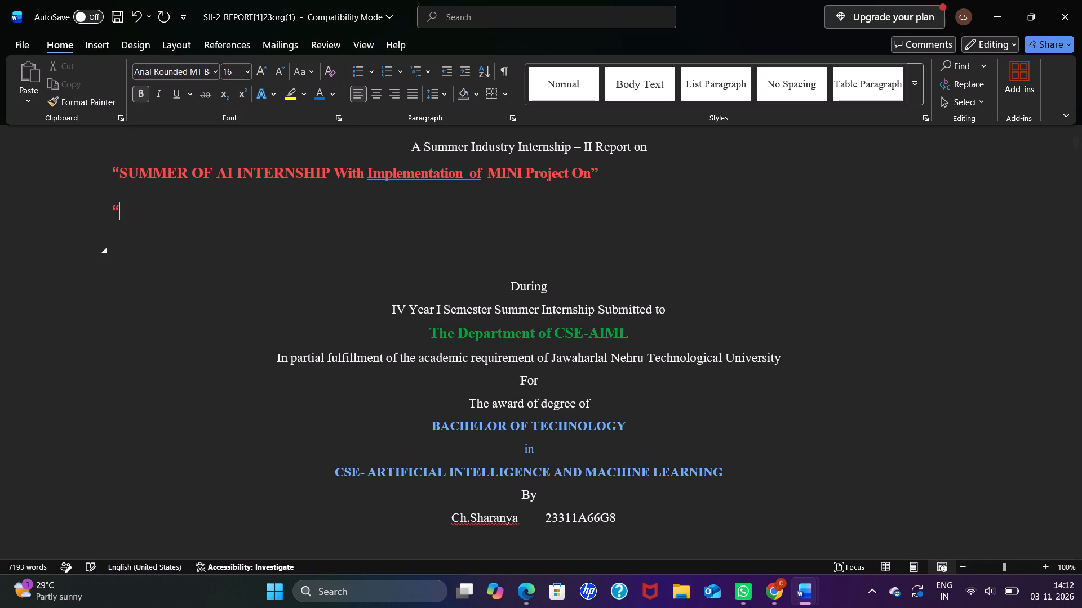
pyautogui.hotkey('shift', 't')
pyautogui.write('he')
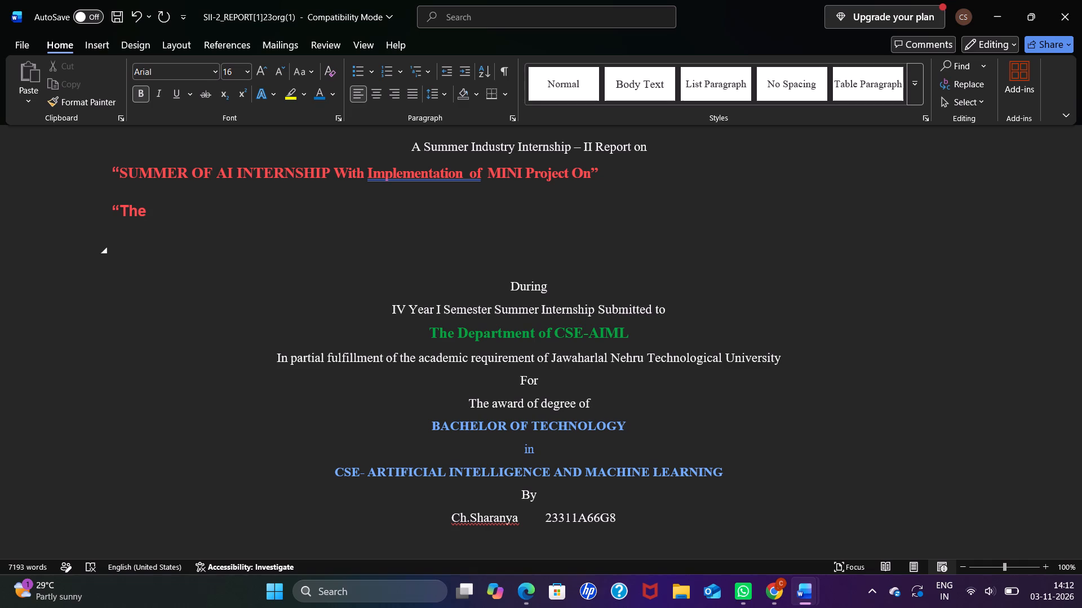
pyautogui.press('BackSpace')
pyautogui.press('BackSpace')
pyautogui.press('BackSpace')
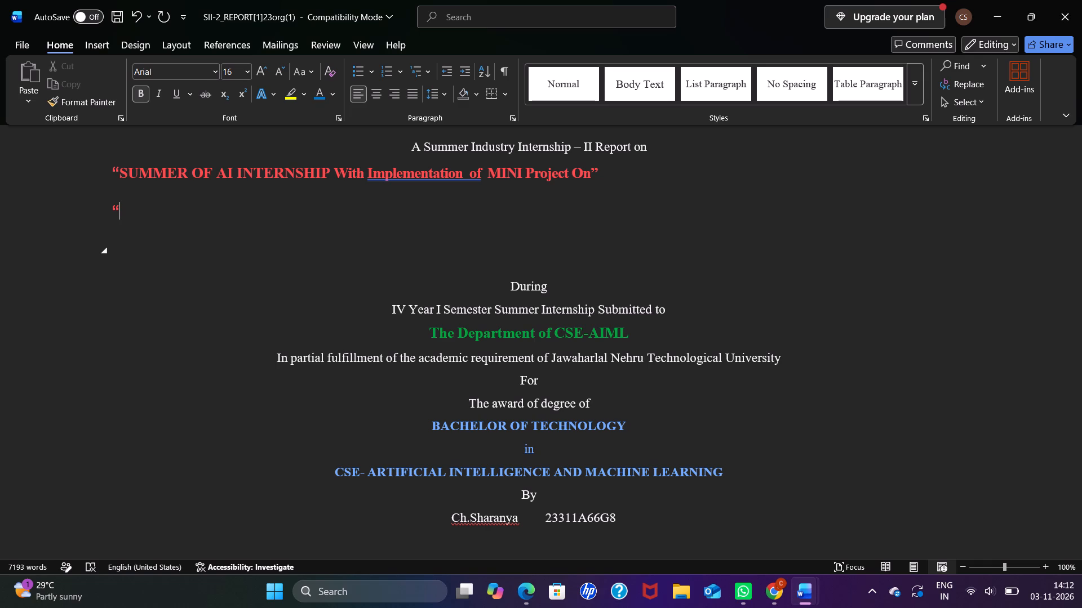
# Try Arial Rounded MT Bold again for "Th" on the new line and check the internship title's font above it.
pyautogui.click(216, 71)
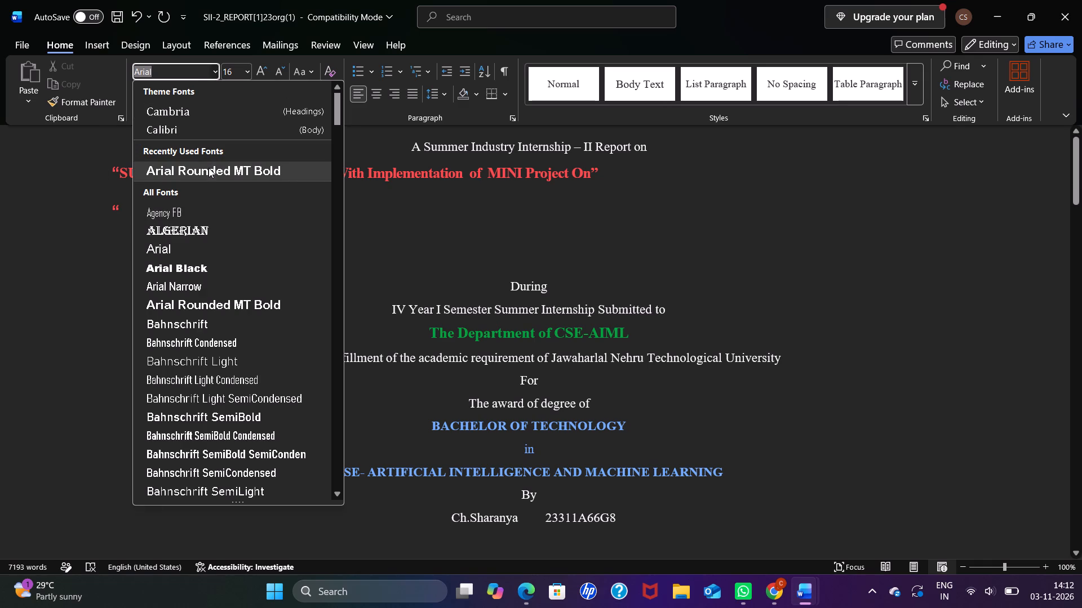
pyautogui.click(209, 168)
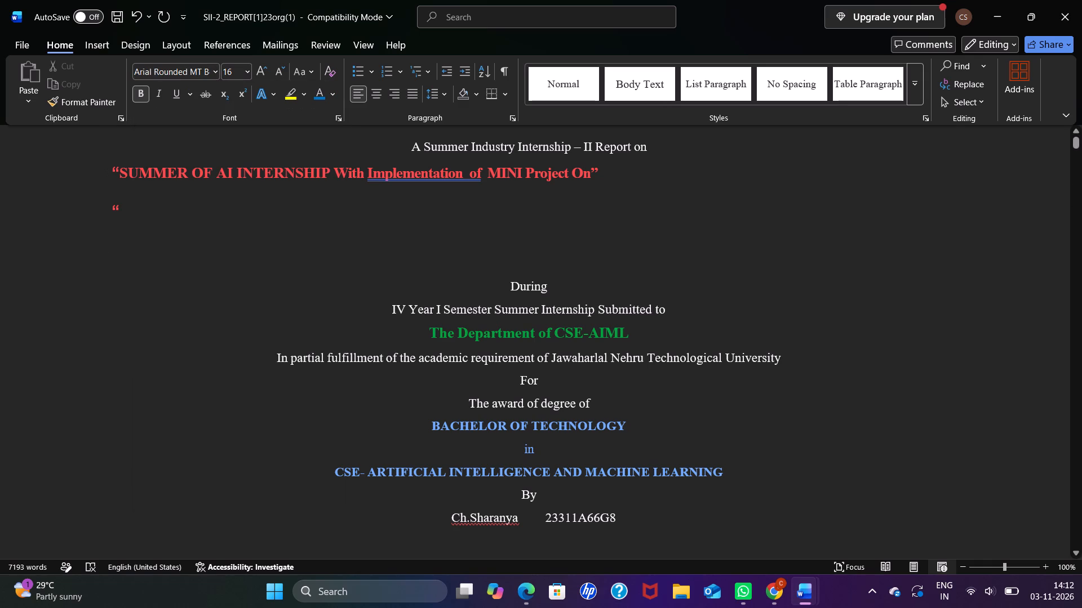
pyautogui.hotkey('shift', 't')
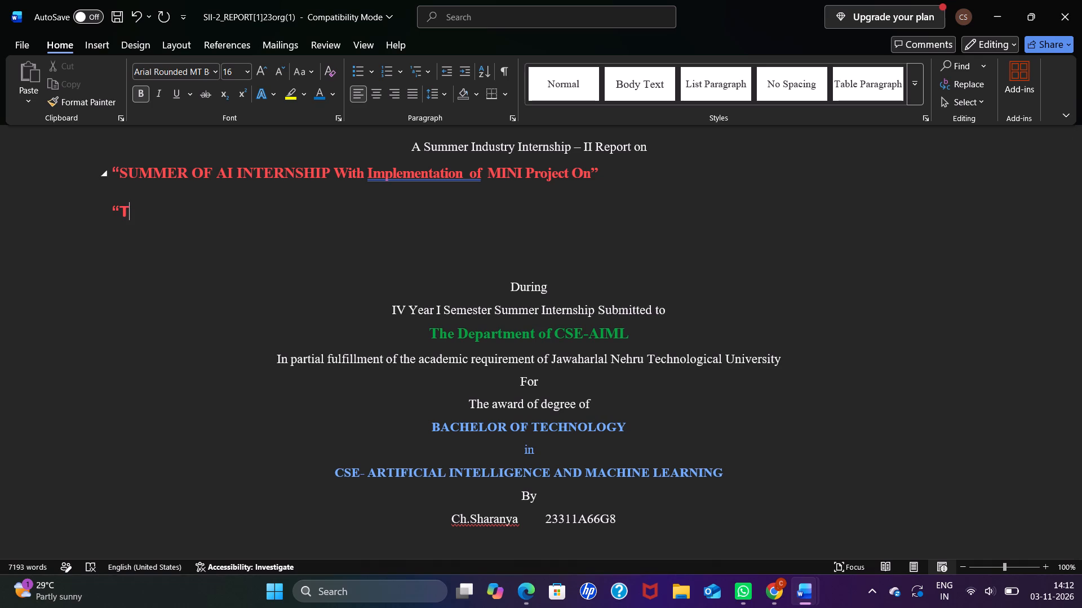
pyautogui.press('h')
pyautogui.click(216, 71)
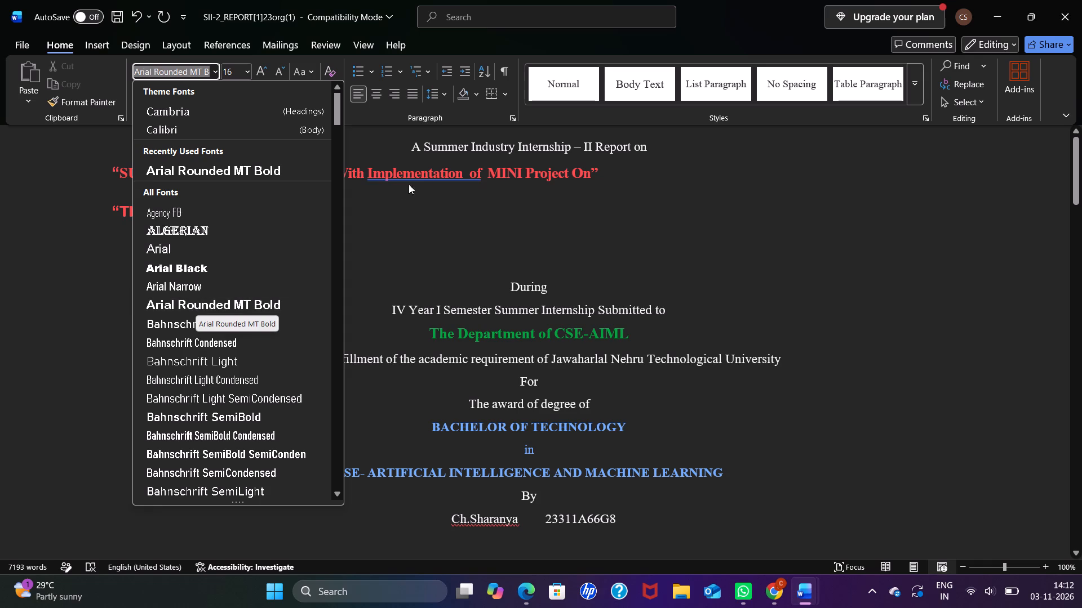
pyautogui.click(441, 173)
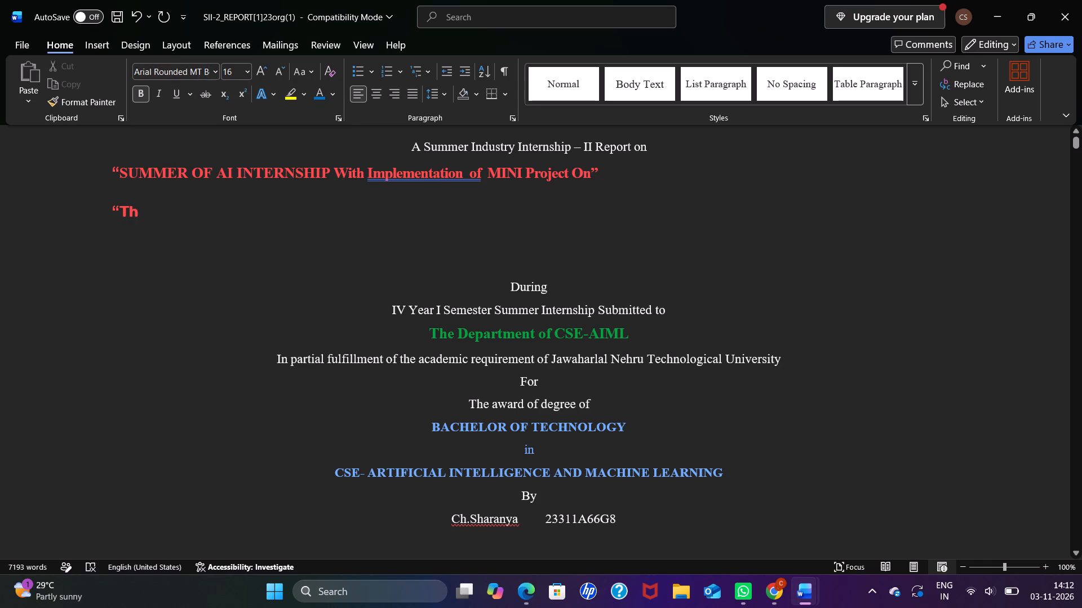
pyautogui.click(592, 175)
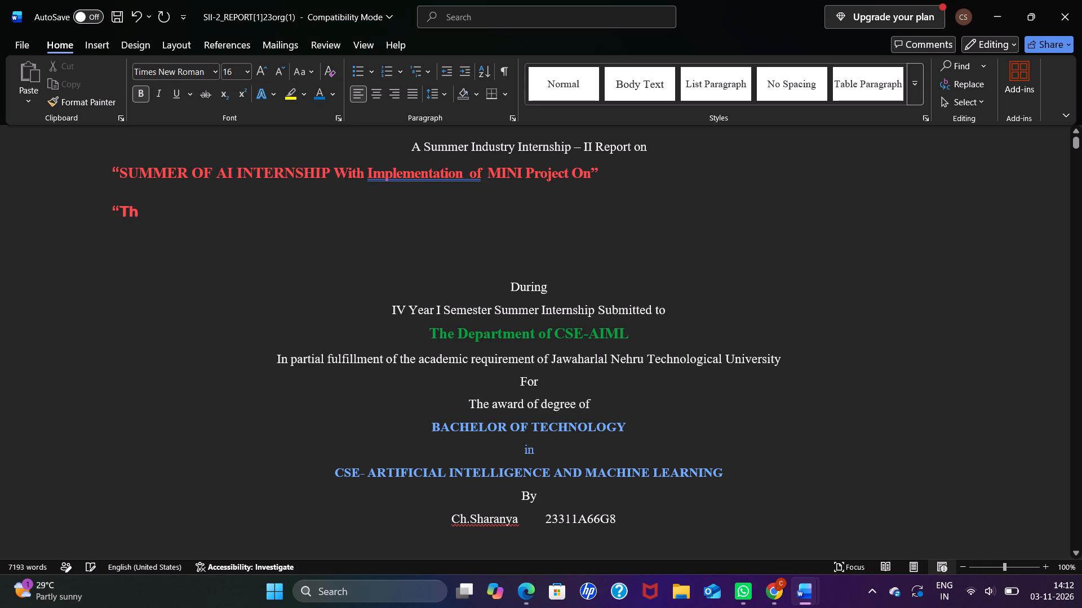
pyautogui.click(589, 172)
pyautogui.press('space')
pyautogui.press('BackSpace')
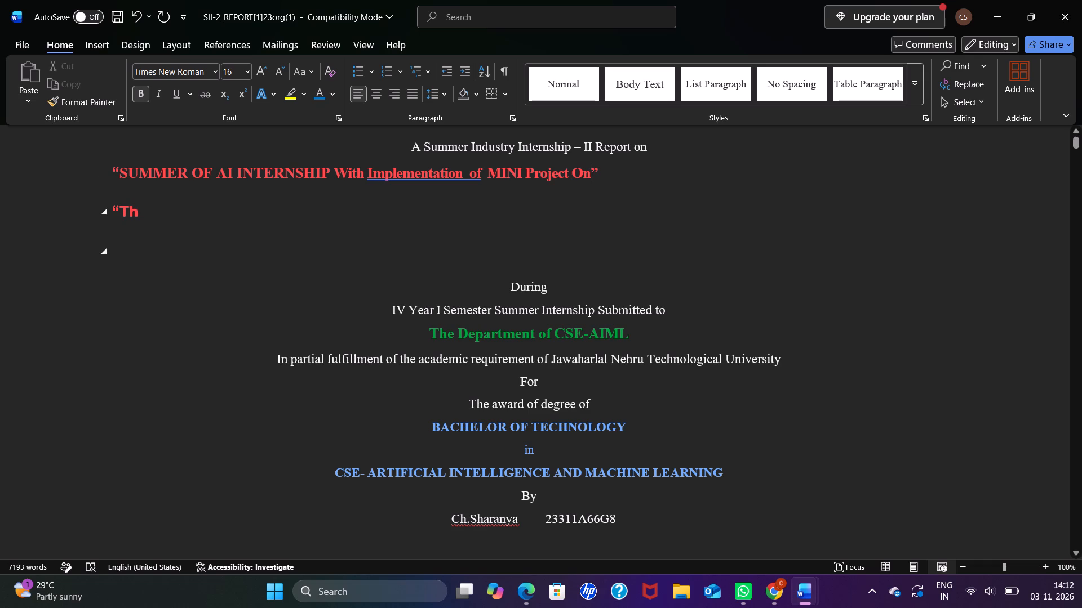
# Replace "Th" on the new line with "The Calorie Mate" in Times New Roman, ending with a closing quotation mark.
pyautogui.click(140, 208)
pyautogui.press('BackSpace')
pyautogui.press('BackSpace')
pyautogui.press('BackSpace')
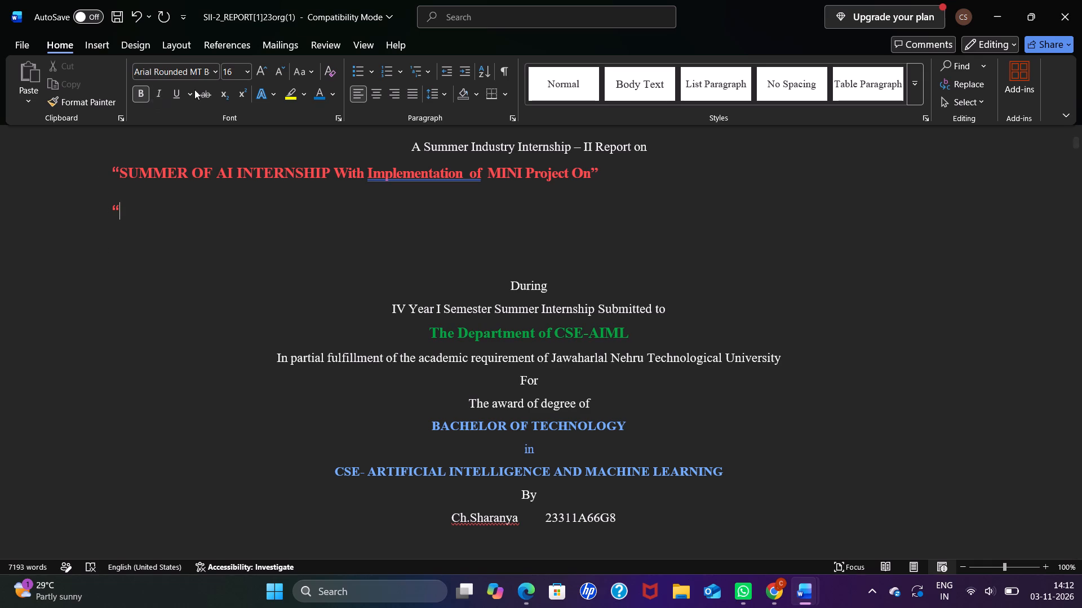
pyautogui.click(215, 73)
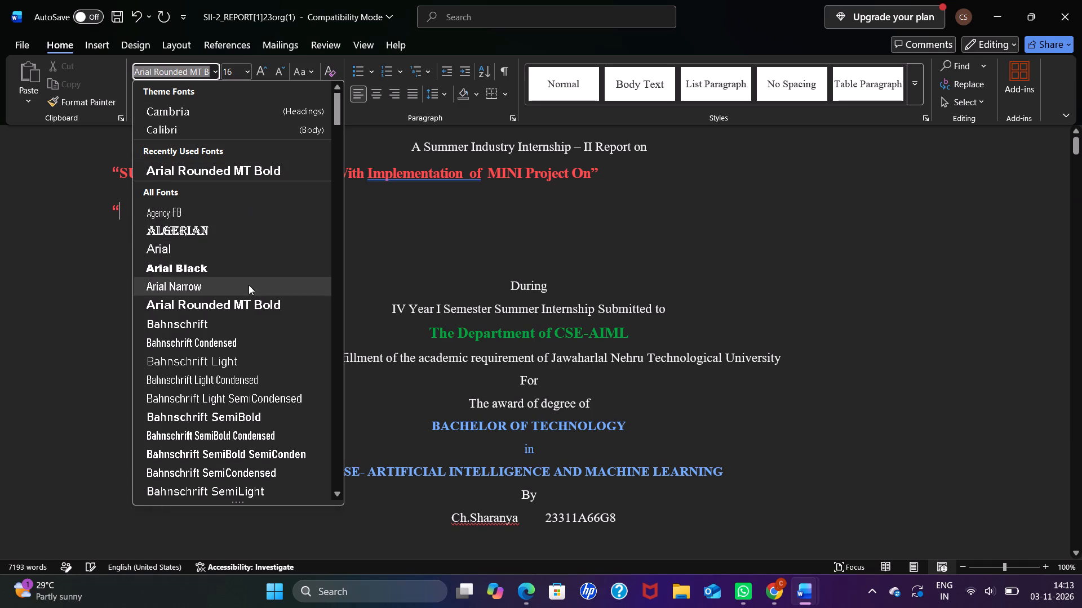
pyautogui.scroll(-8, 249, 285)
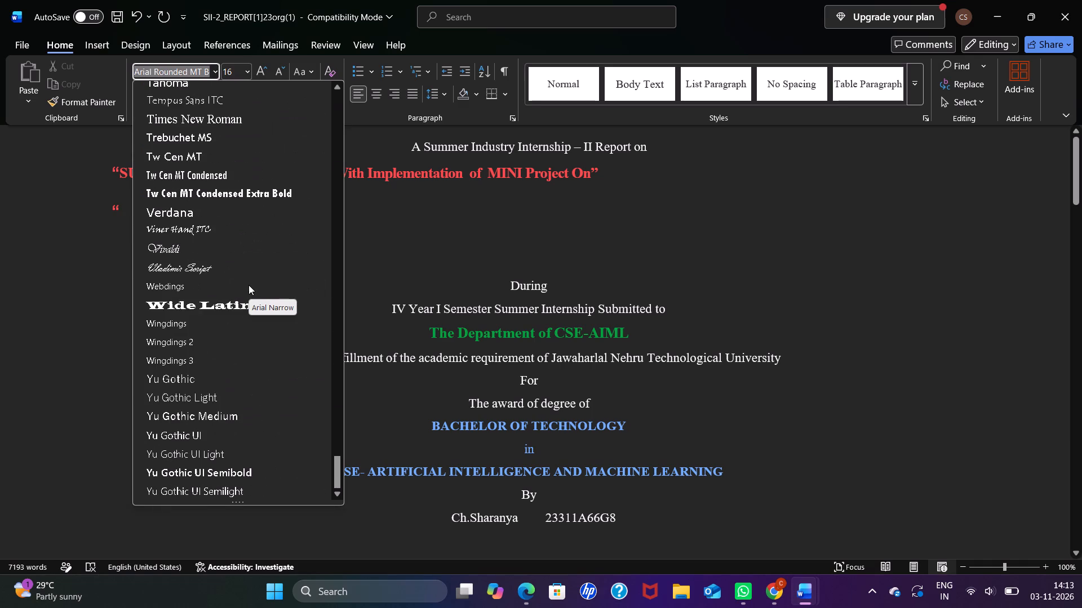
pyautogui.scroll(-4, 249, 285)
pyautogui.scroll(1, 249, 285)
pyautogui.click(194, 115)
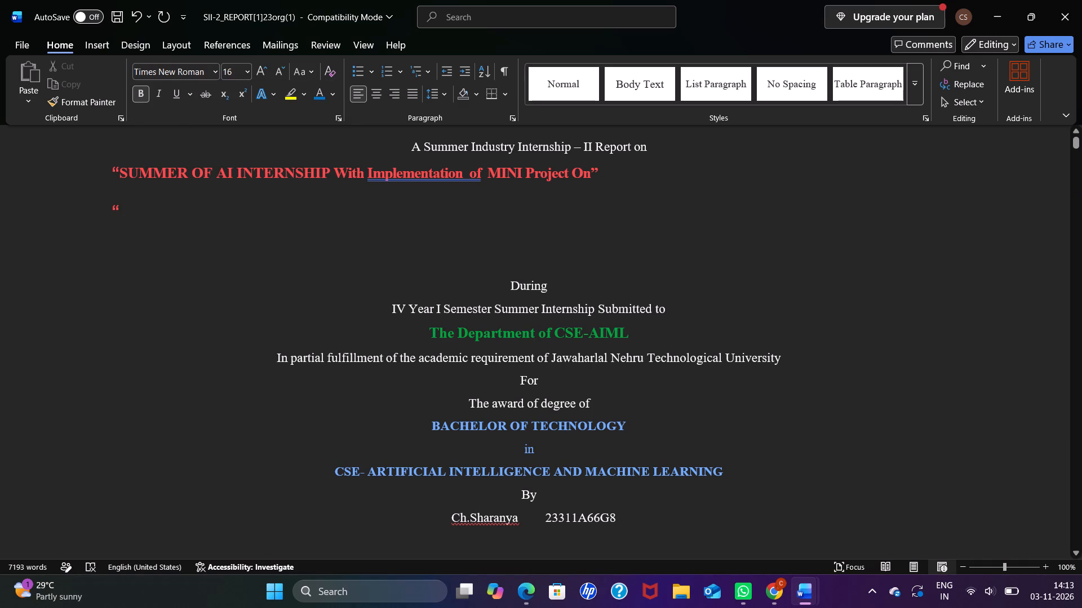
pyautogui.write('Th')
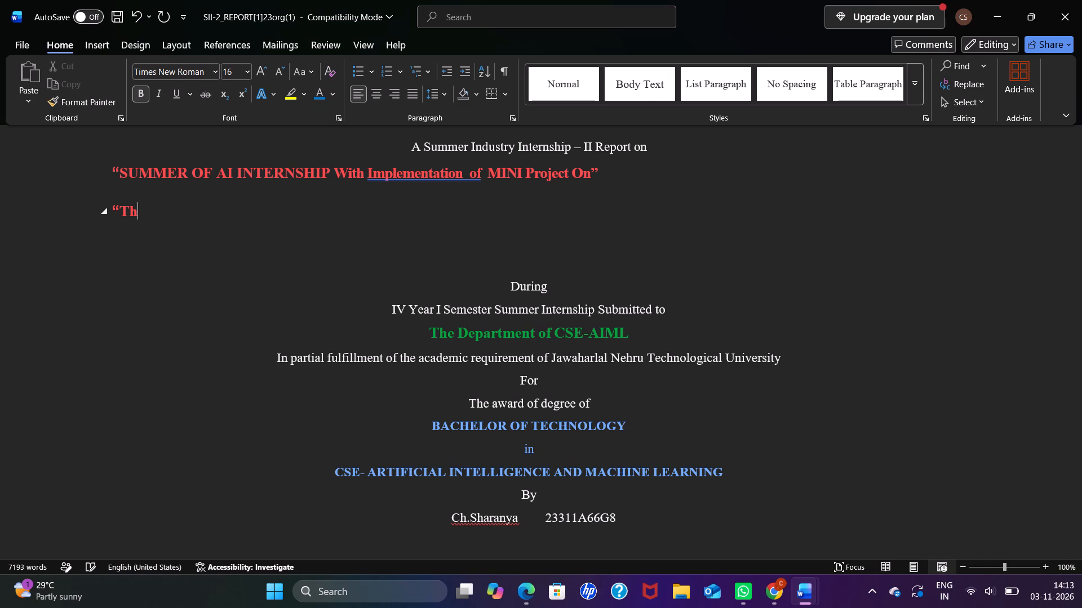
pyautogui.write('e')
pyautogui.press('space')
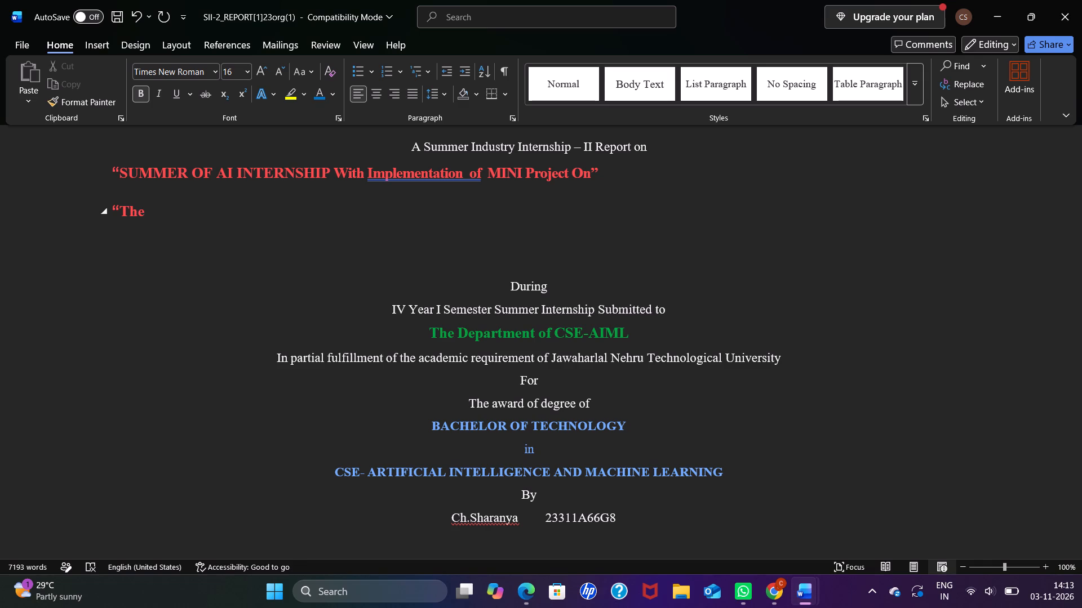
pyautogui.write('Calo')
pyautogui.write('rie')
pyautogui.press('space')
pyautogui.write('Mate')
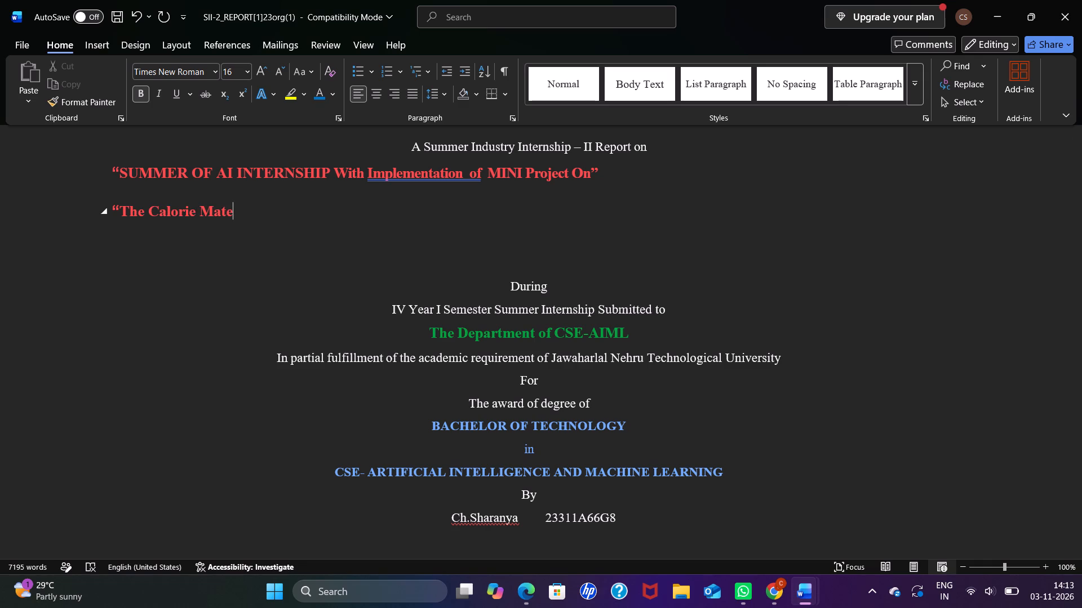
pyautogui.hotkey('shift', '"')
# Replace the quoted Google virtual internship title in the certificate paragraph with "SUMMER INTERNSHIP", keeping the quotation marks.
pyautogui.scroll(-2, 882, 451)
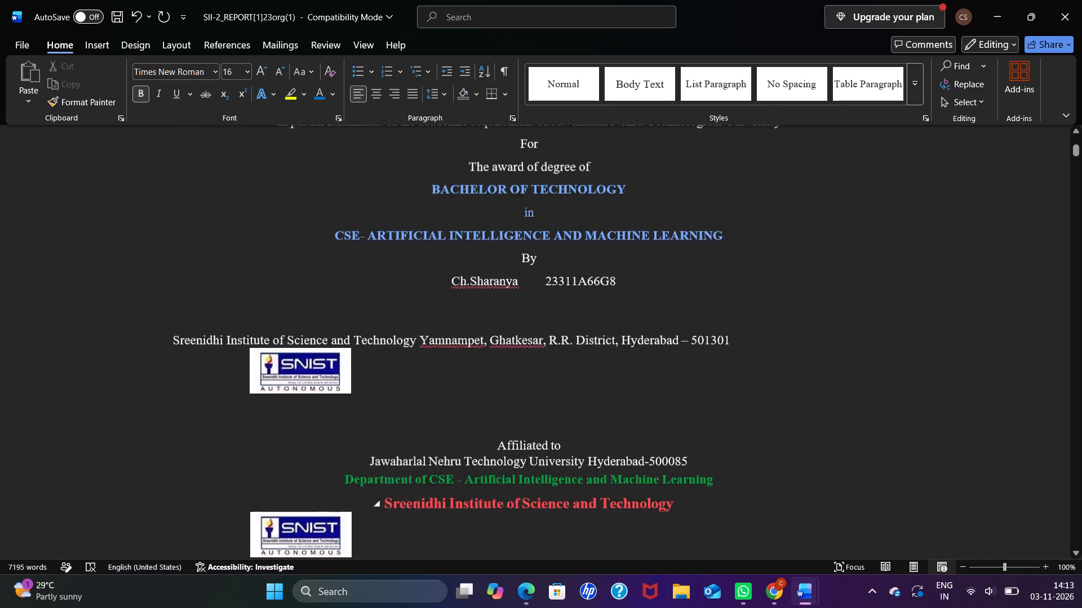
pyautogui.scroll(-3, 882, 451)
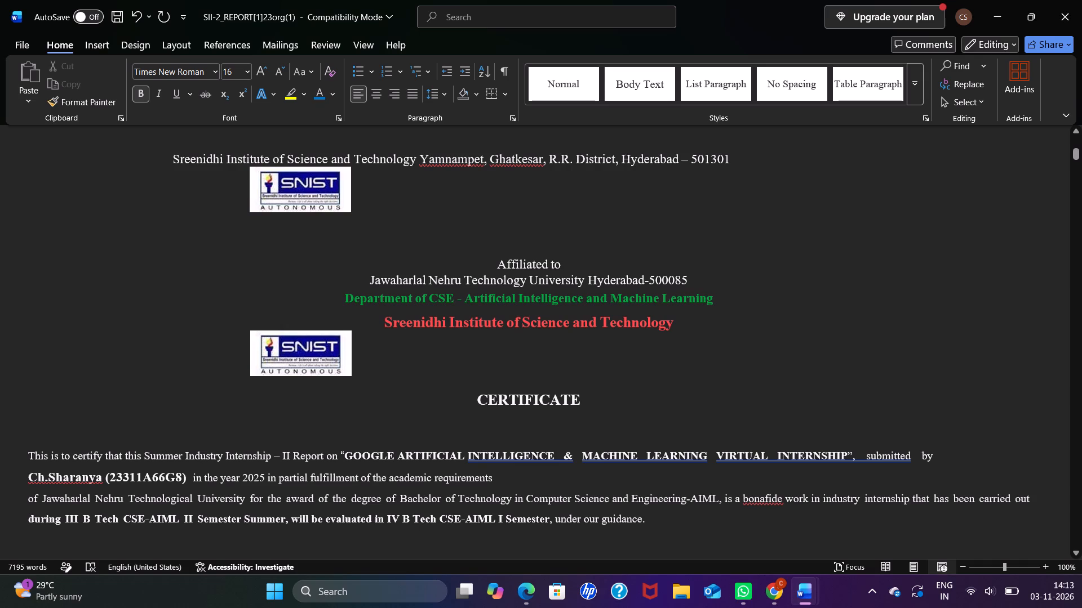
pyautogui.click(846, 453)
pyautogui.press('BackSpace')
pyautogui.press('BackSpace')
pyautogui.press('BackSpace')
pyautogui.press('BackSpace')
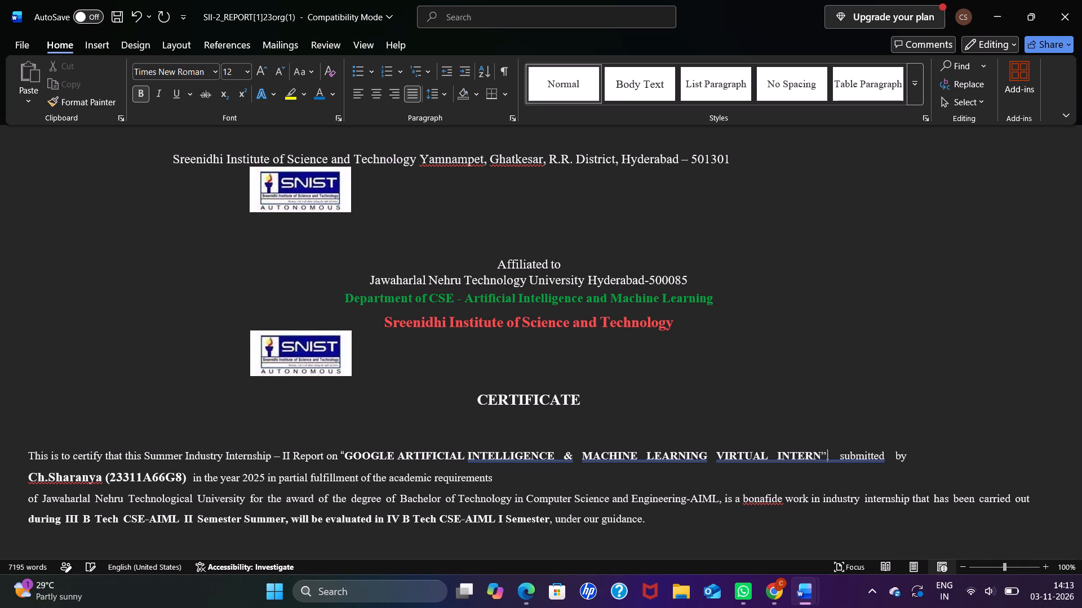
pyautogui.press('BackSpace')
pyautogui.press('BackSpace')
pyautogui.press('BackSpace')
pyautogui.press('BackSpace')
pyautogui.press('BackSpace')
pyautogui.press('BackSpace')
pyautogui.press('BackSpace')
pyautogui.press('BackSpace')
pyautogui.press('BackSpace')
pyautogui.press('BackSpace')
pyautogui.press('BackSpace')
pyautogui.press('BackSpace')
pyautogui.press('BackSpace')
pyautogui.press('BackSpace')
pyautogui.press('BackSpace')
pyautogui.press('BackSpace')
pyautogui.press('BackSpace')
pyautogui.press('BackSpace')
pyautogui.press('BackSpace')
pyautogui.press('BackSpace')
pyautogui.press('BackSpace')
pyautogui.press('BackSpace')
pyautogui.press('BackSpace')
pyautogui.press('BackSpace')
pyautogui.press('BackSpace')
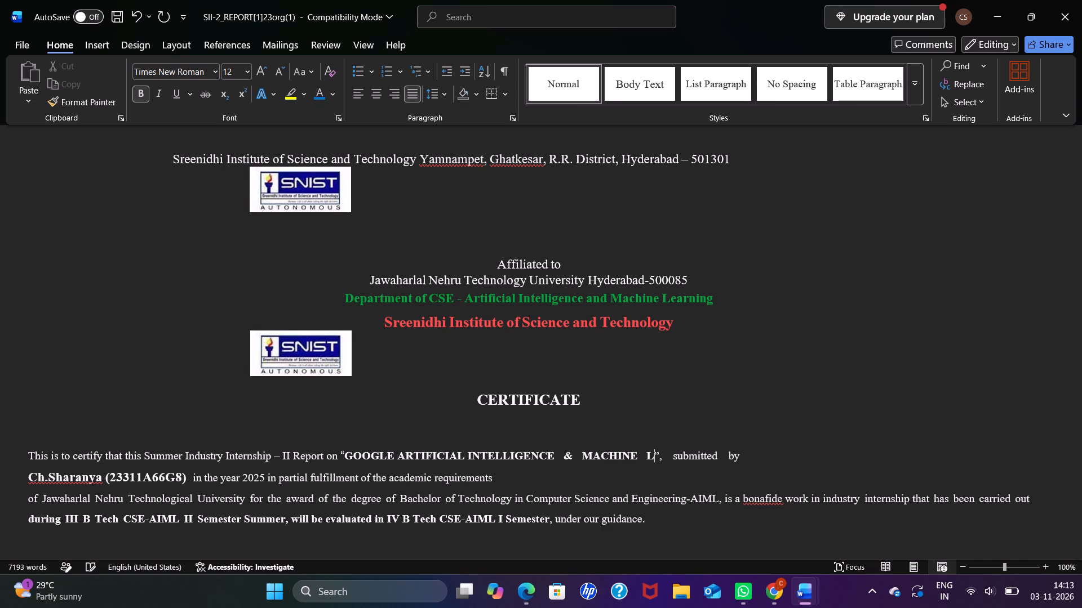
pyautogui.press('BackSpace')
pyautogui.press('BackSpace')
pyautogui.press('BackSpace')
pyautogui.press('BackSpace')
pyautogui.press('BackSpace')
pyautogui.press('BackSpace')
pyautogui.press('BackSpace')
pyautogui.press('BackSpace')
pyautogui.press('BackSpace')
pyautogui.press('BackSpace')
pyautogui.press('BackSpace')
pyautogui.press('BackSpace')
pyautogui.press('BackSpace')
pyautogui.press('BackSpace')
pyautogui.press('BackSpace')
pyautogui.press('BackSpace')
pyautogui.press('BackSpace')
pyautogui.press('BackSpace')
pyautogui.press('BackSpace')
pyautogui.press('BackSpace')
pyautogui.press('BackSpace')
pyautogui.press('BackSpace')
pyautogui.press('BackSpace')
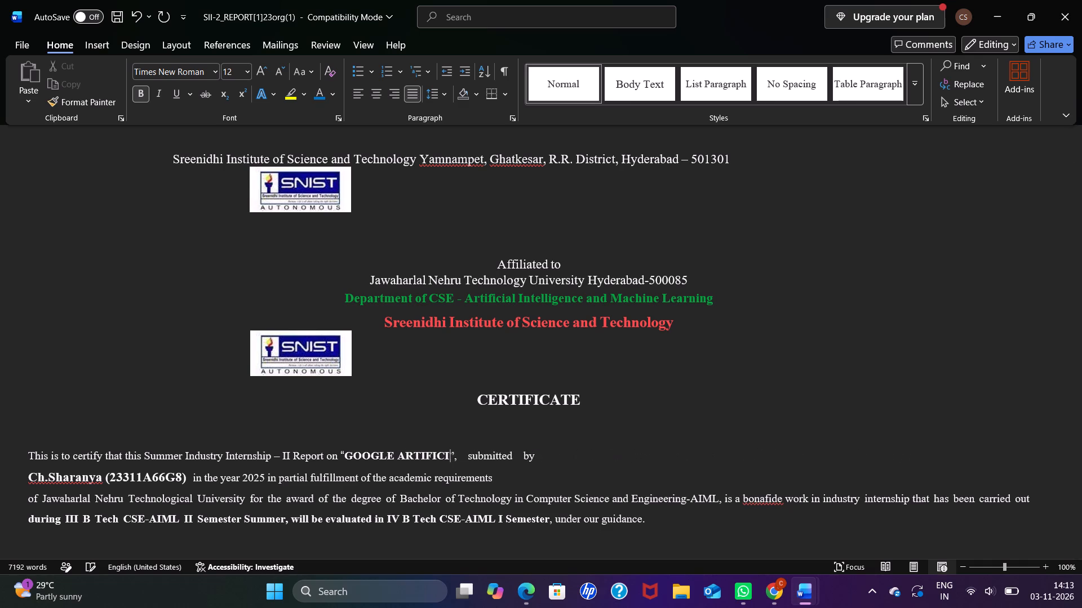
pyautogui.press('BackSpace')
pyautogui.press('BackSpace')
pyautogui.press('BackSpace')
pyautogui.press('BackSpace')
pyautogui.press('BackSpace')
pyautogui.press('BackSpace')
pyautogui.press('BackSpace')
pyautogui.press('BackSpace')
pyautogui.press('BackSpace')
pyautogui.press('BackSpace')
pyautogui.press('BackSpace')
pyautogui.press('BackSpace')
pyautogui.press('BackSpace')
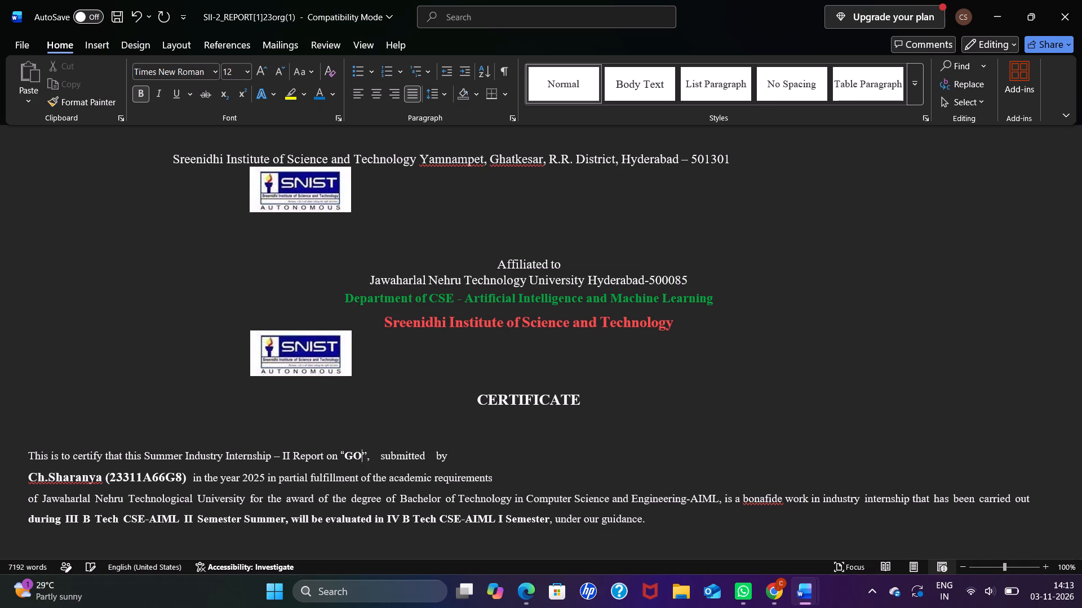
pyautogui.press('BackSpace')
pyautogui.press('BackSpace')
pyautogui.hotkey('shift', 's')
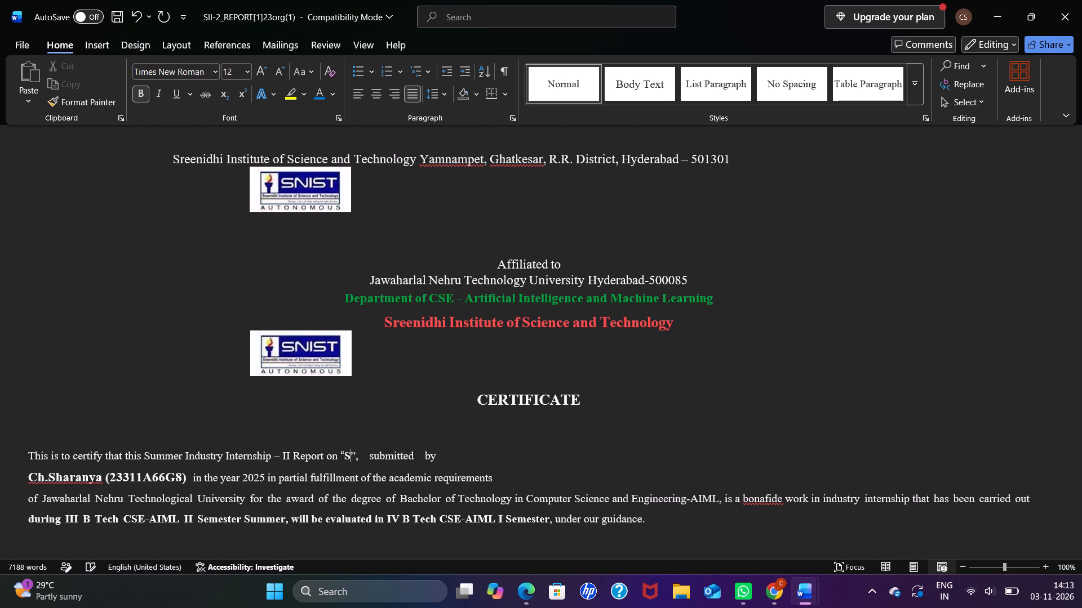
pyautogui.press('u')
pyautogui.press('BackSpace')
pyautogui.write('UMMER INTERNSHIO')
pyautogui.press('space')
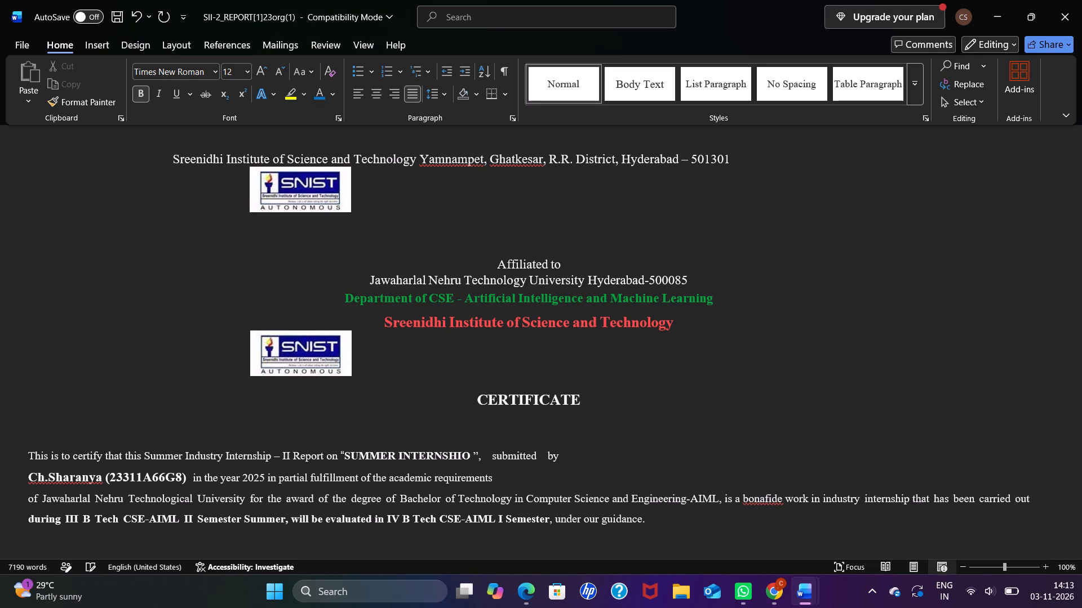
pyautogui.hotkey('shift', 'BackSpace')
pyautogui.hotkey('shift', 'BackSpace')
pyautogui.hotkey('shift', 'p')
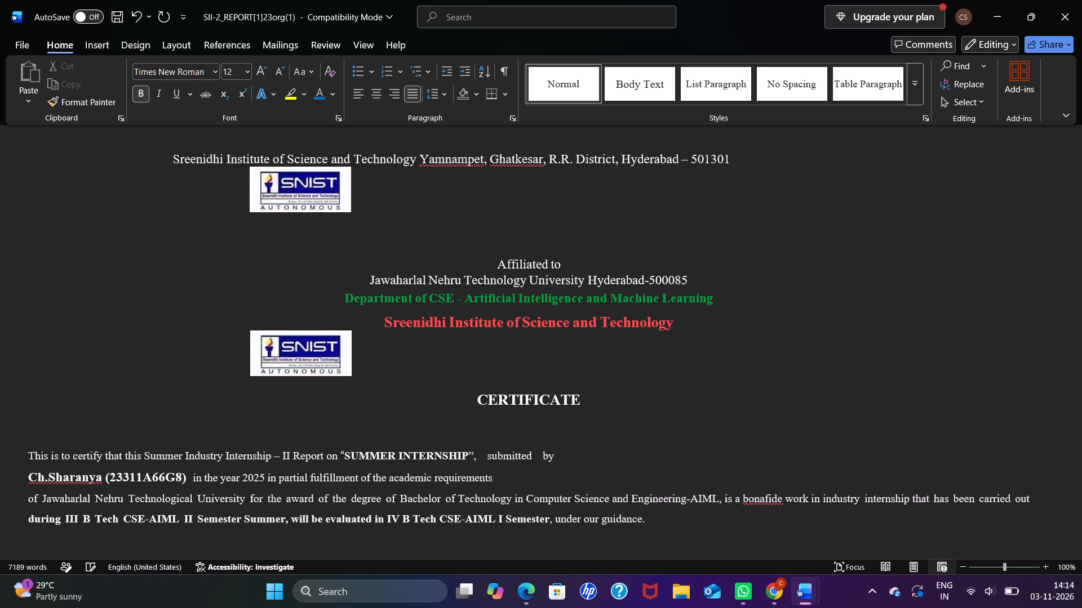
# Extend the quoted title in the certificate paragraph with "OF AI ON THE CALORIE MATE" after "SUMMER INTERNSHIP".
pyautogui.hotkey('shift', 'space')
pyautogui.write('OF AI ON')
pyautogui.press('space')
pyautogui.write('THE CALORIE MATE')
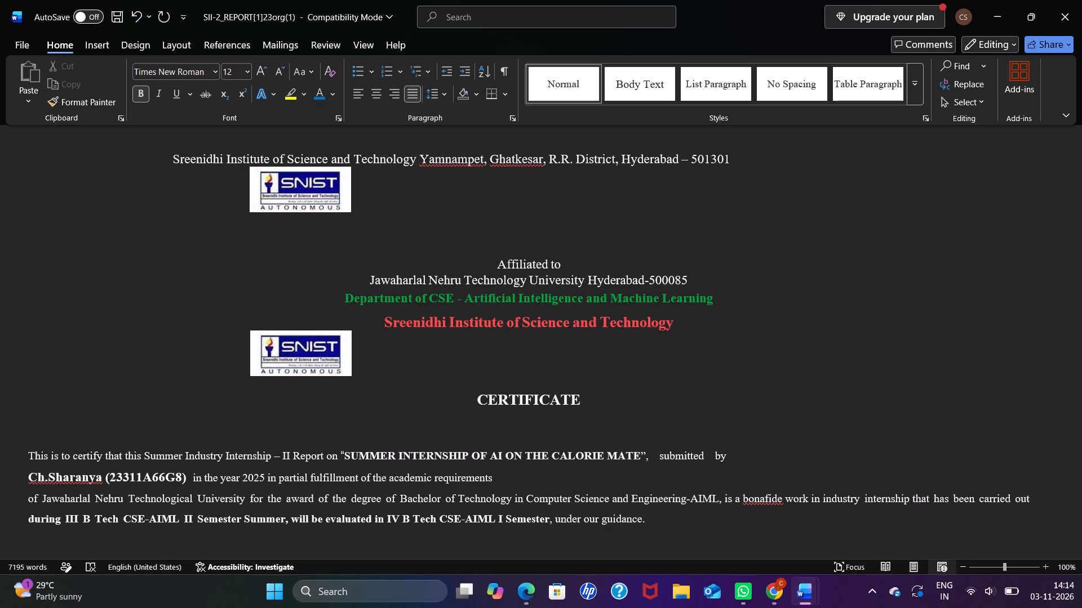
# Delete the person's name after "Head of the Department: Mrs." in the certificate's signature block, keeping the title.
pyautogui.scroll(-1, 621, 530)
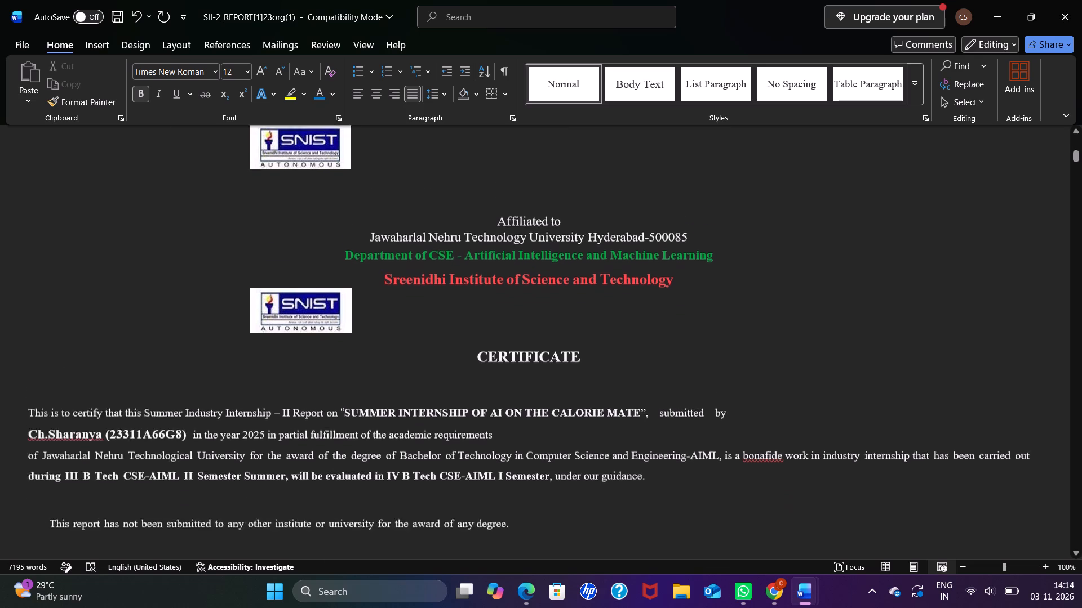
pyautogui.scroll(-2, 621, 530)
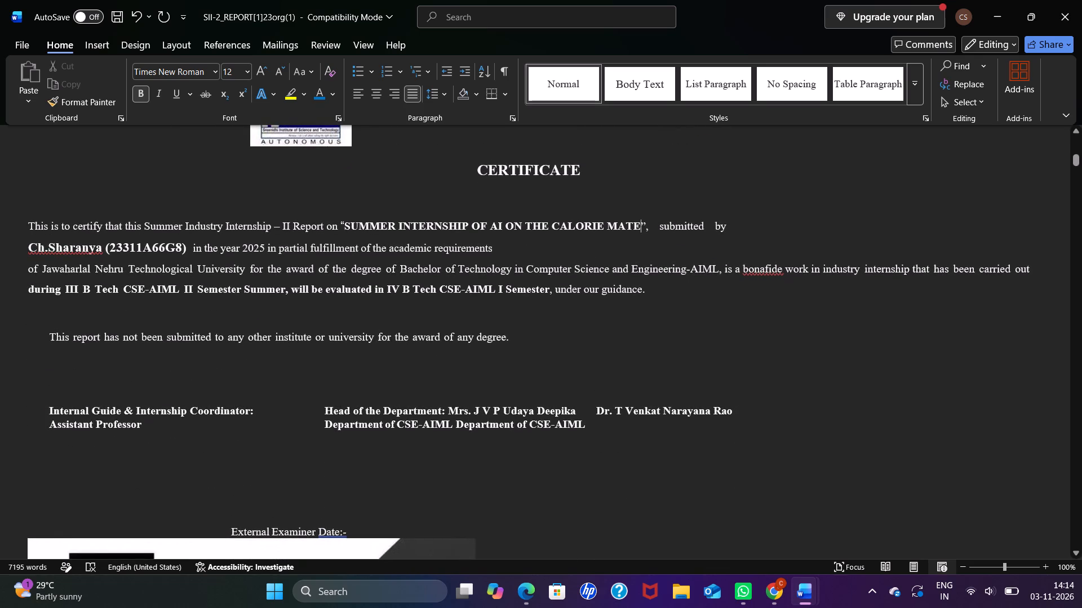
pyautogui.click(577, 408)
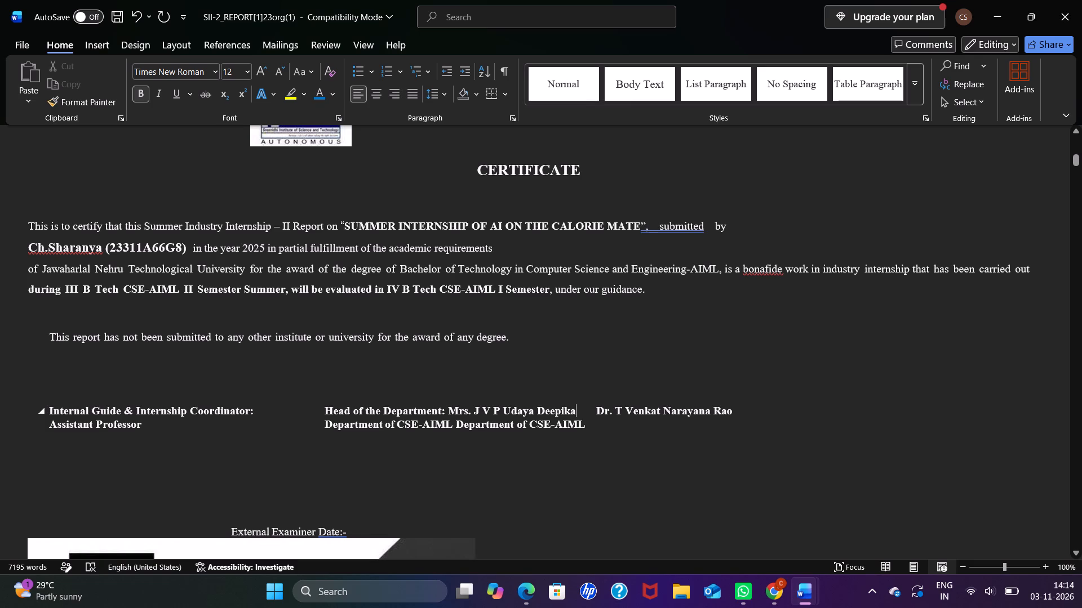
pyautogui.press('BackSpace')
pyautogui.press('BackSpace')
pyautogui.press('BackSpace')
pyautogui.press('BackSpace')
pyautogui.press('BackSpace')
pyautogui.press('BackSpace')
pyautogui.press('BackSpace')
pyautogui.press('BackSpace')
pyautogui.press('BackSpace')
pyautogui.press('BackSpace')
pyautogui.press('BackSpace')
pyautogui.press('BackSpace')
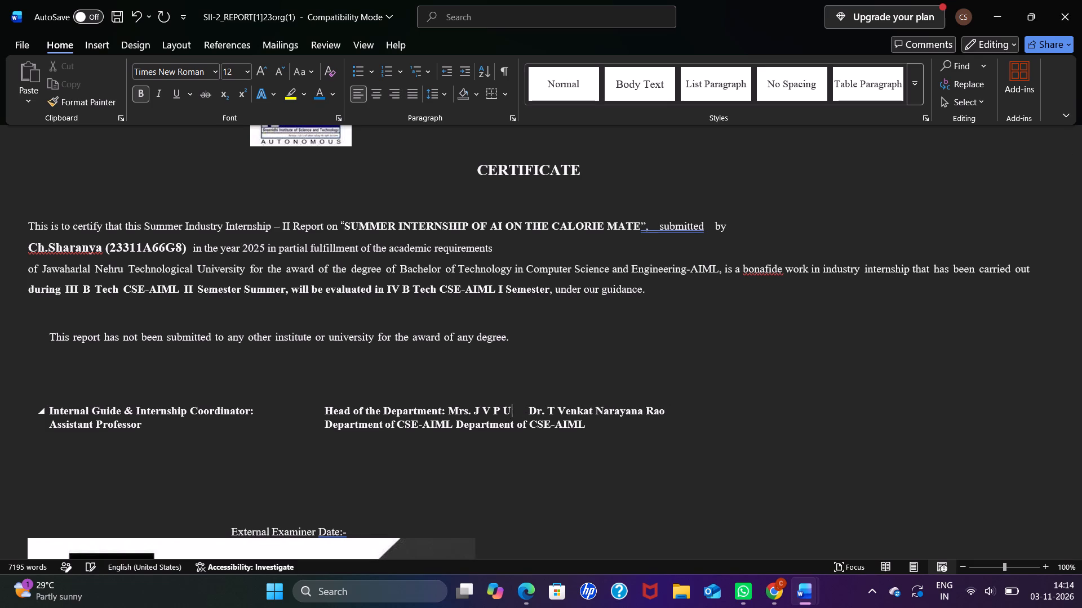
pyautogui.press('BackSpace')
pyautogui.press('BackSpace')
pyautogui.press('BackSpace')
pyautogui.press('BackSpace')
pyautogui.press('BackSpace')
pyautogui.press('BackSpace')
pyautogui.press('BackSpace')
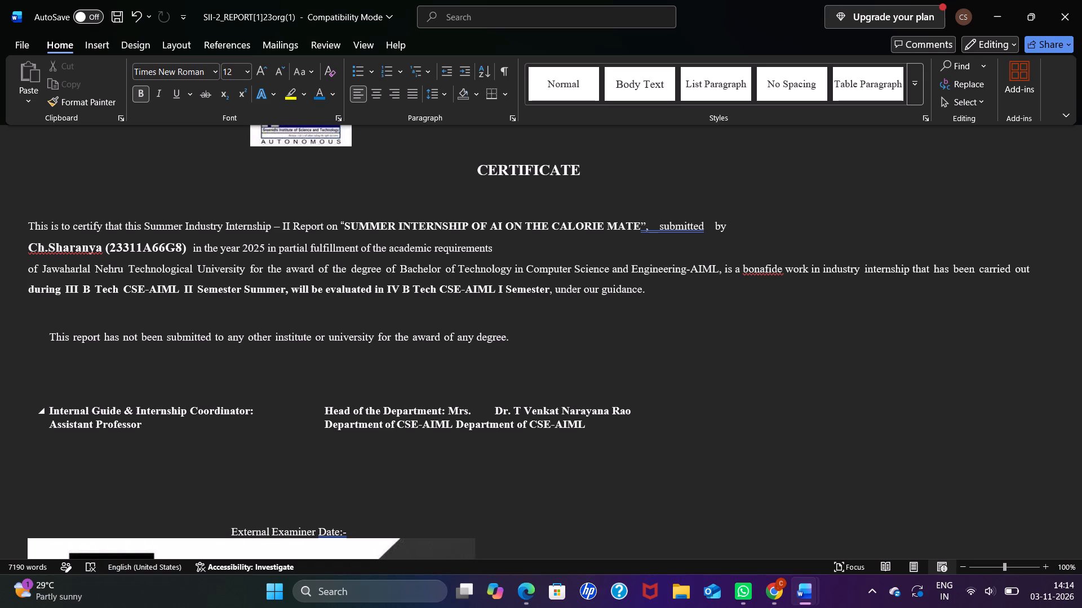
# Change the title "Mrs." after "Head of the Department:" to "Mr." in the certificate's signature block.
pyautogui.click(465, 410)
# Change "Mrs." to "Mr." in the certificate's Head of the Department signature line.
pyautogui.press('Right')
pyautogui.press('BackSpace')
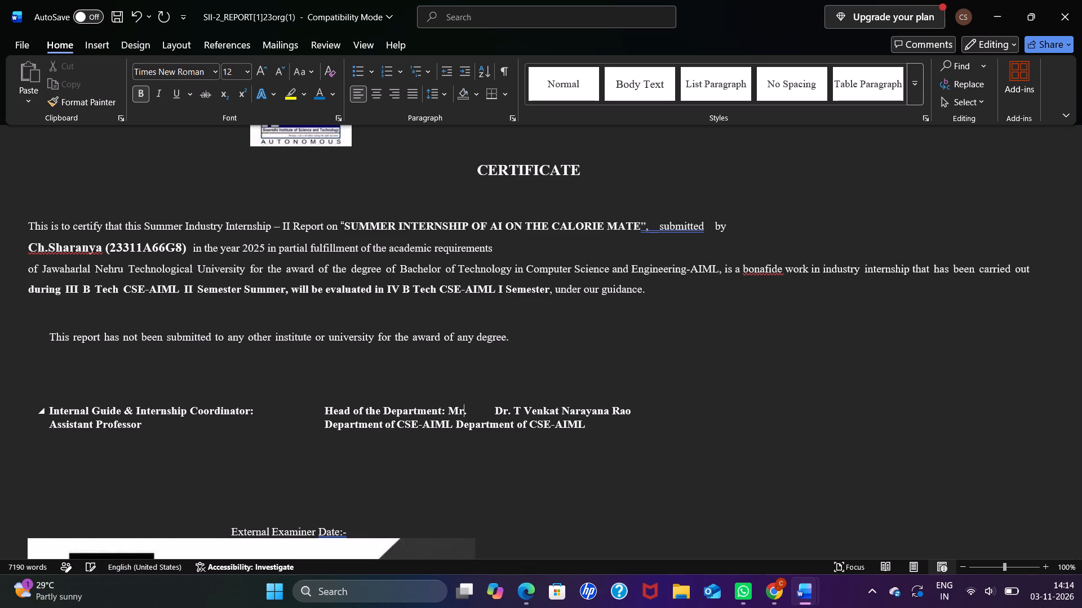
# Enter the internal guide's name after "Mr." in the certificate's signature line, before the department head's name.
pyautogui.click(469, 409)
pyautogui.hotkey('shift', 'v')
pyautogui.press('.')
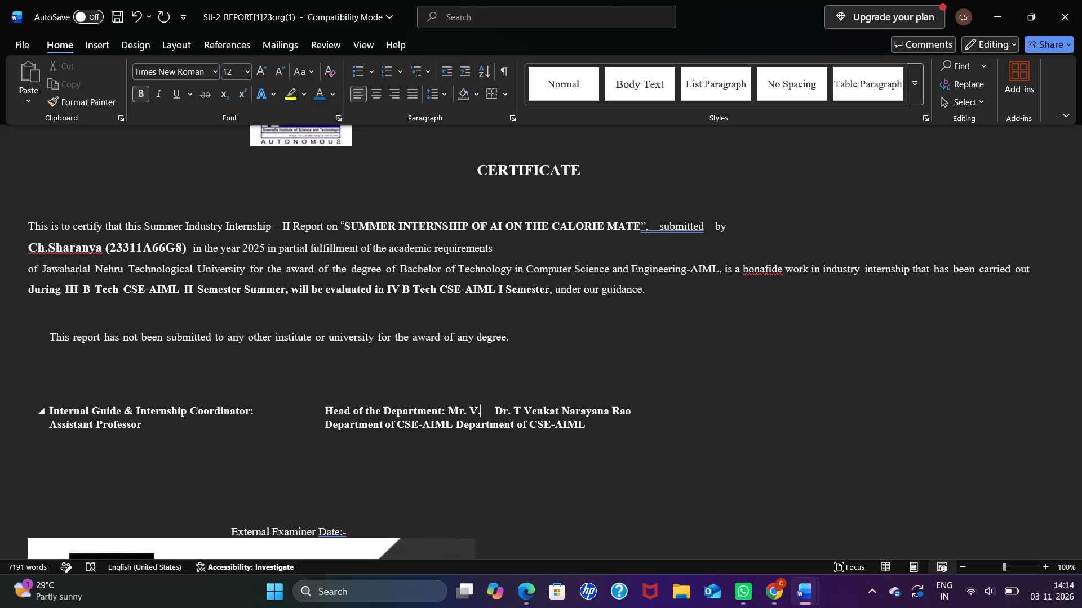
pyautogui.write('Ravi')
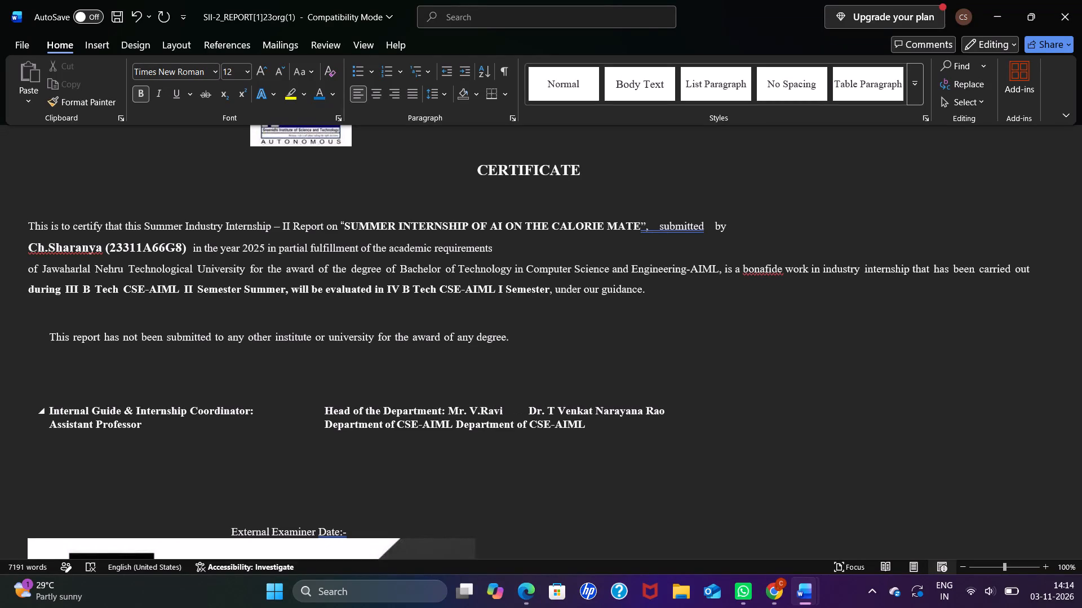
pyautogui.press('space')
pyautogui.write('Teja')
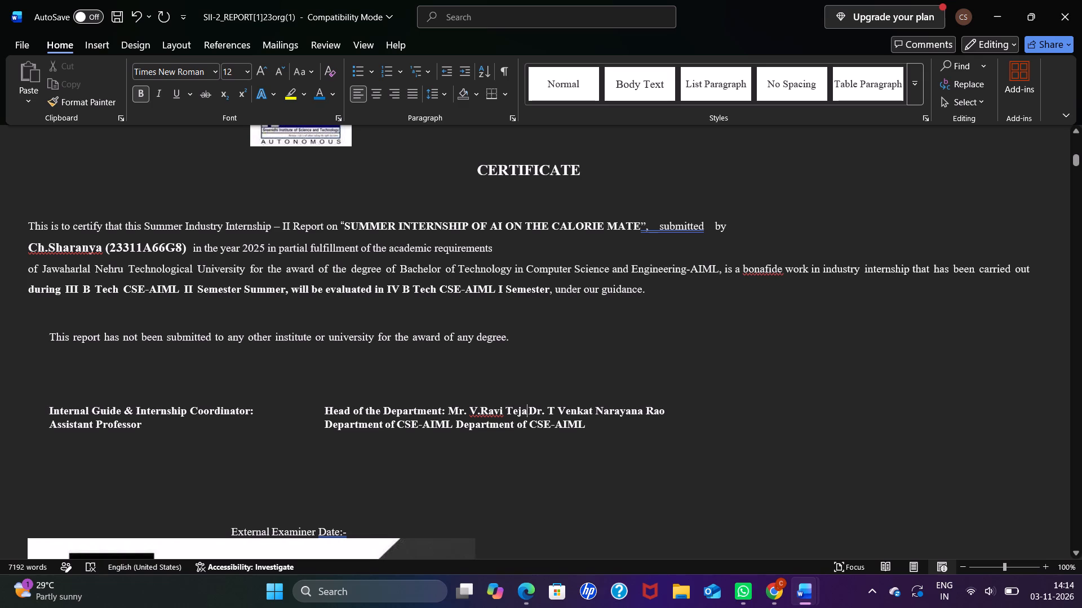
# Delete the Google virtual internship title from the declaration paragraph, keeping the quotation marks around it.
pyautogui.scroll(-7, 592, 482)
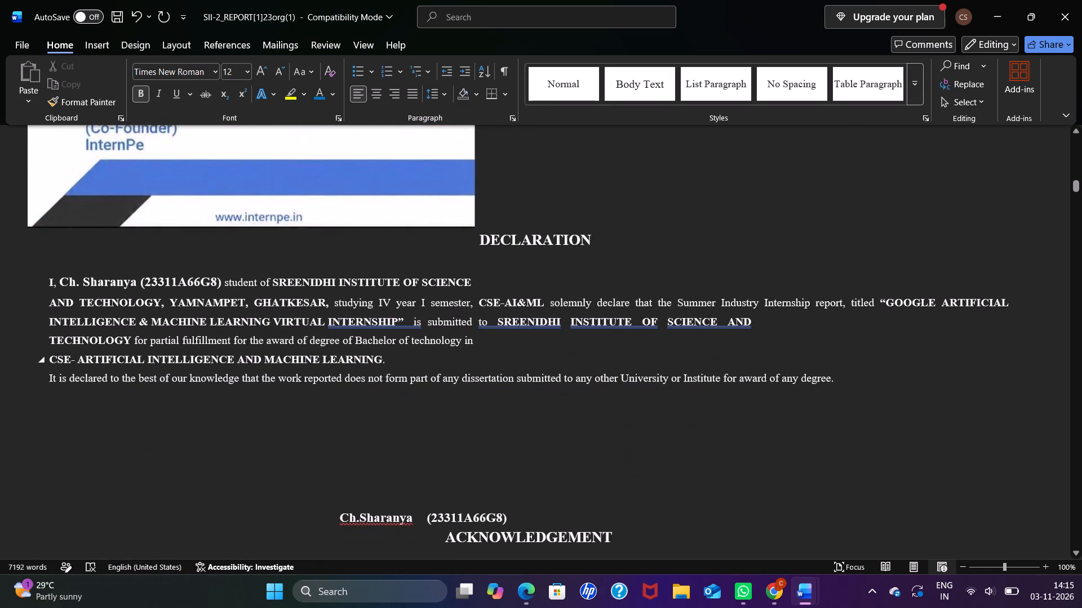
pyautogui.click(939, 301)
pyautogui.click(397, 317)
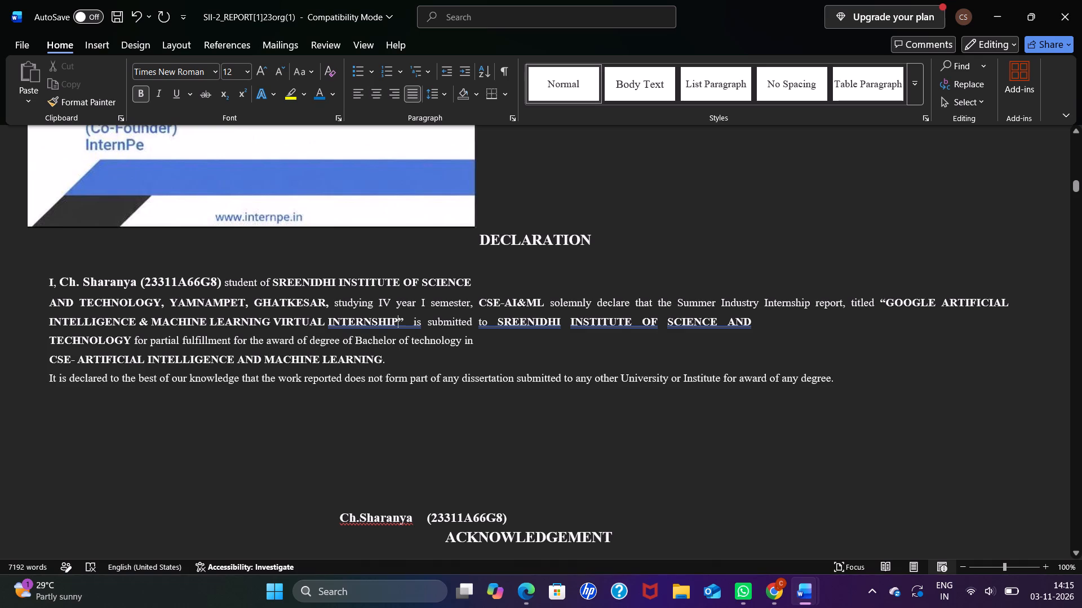
pyautogui.press('BackSpace')
pyautogui.press('BackSpace')
pyautogui.press('BackSpace')
pyautogui.press('BackSpace')
pyautogui.press('BackSpace')
pyautogui.press('BackSpace')
pyautogui.press('BackSpace')
pyautogui.press('BackSpace')
pyautogui.press('BackSpace')
pyautogui.press('BackSpace')
pyautogui.press('BackSpace')
pyautogui.press('BackSpace')
pyautogui.press('BackSpace')
pyautogui.press('BackSpace')
pyautogui.press('BackSpace')
pyautogui.press('BackSpace')
pyautogui.press('BackSpace')
pyautogui.press('BackSpace')
pyautogui.press('BackSpace')
pyautogui.press('BackSpace')
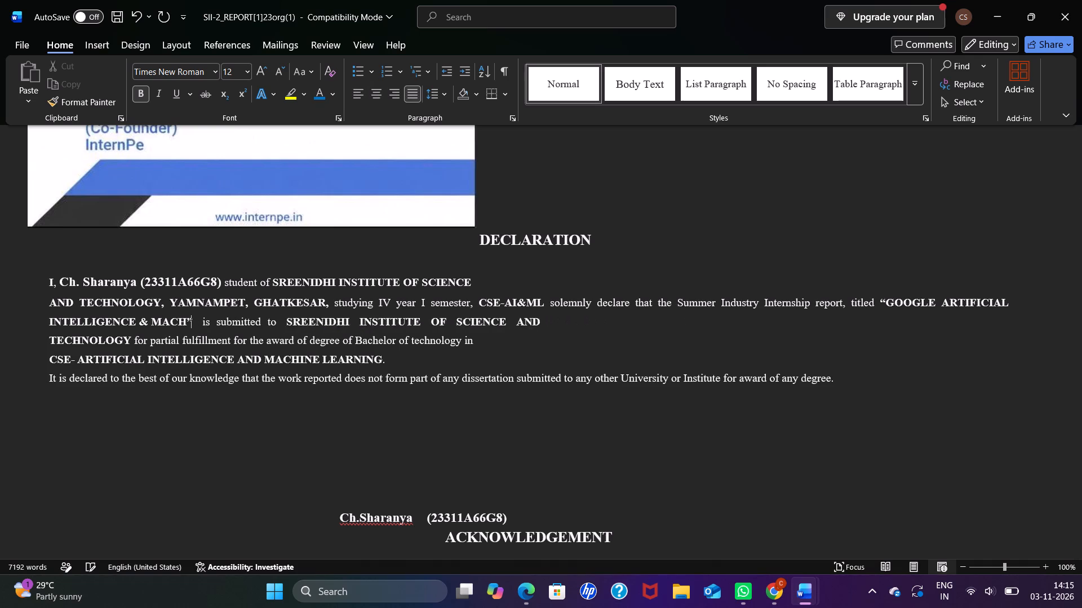
pyautogui.press('BackSpace')
pyautogui.press('BackSpace')
pyautogui.press('BackSpace')
pyautogui.press('BackSpace')
pyautogui.press('BackSpace')
pyautogui.press('BackSpace')
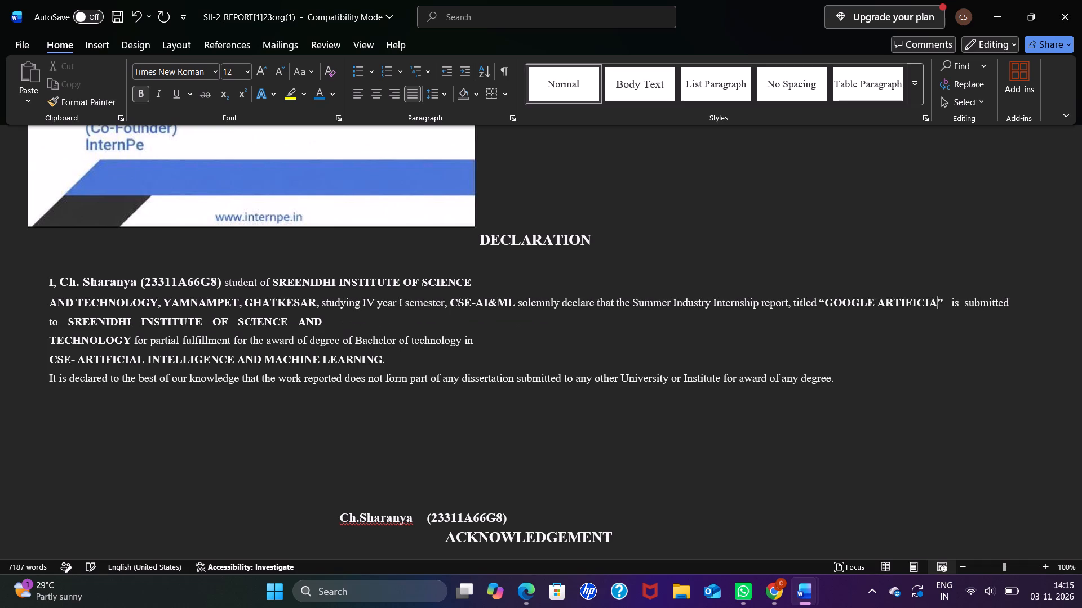
pyautogui.press('BackSpace')
pyautogui.press('BackSpace')
pyautogui.press('BackSpace')
pyautogui.press('BackSpace')
pyautogui.press('BackSpace')
pyautogui.press('BackSpace')
pyautogui.press('BackSpace')
pyautogui.press('BackSpace')
pyautogui.press('BackSpace')
pyautogui.press('BackSpace')
pyautogui.press('BackSpace')
pyautogui.press('BackSpace')
pyautogui.press('BackSpace')
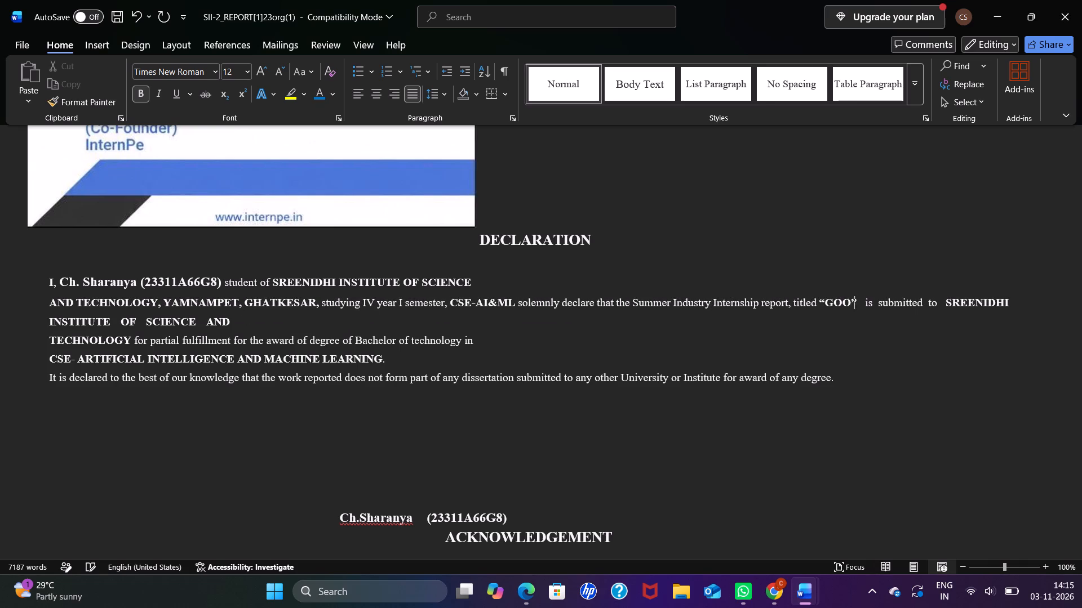
pyautogui.press('BackSpace')
pyautogui.press('BackSpace')
pyautogui.press('BackSpace')
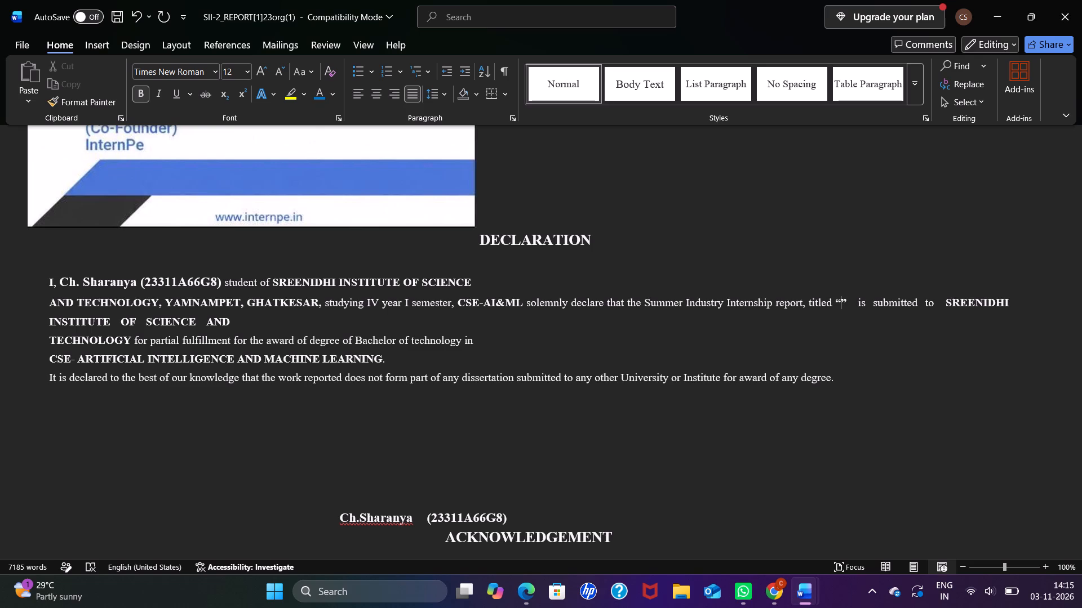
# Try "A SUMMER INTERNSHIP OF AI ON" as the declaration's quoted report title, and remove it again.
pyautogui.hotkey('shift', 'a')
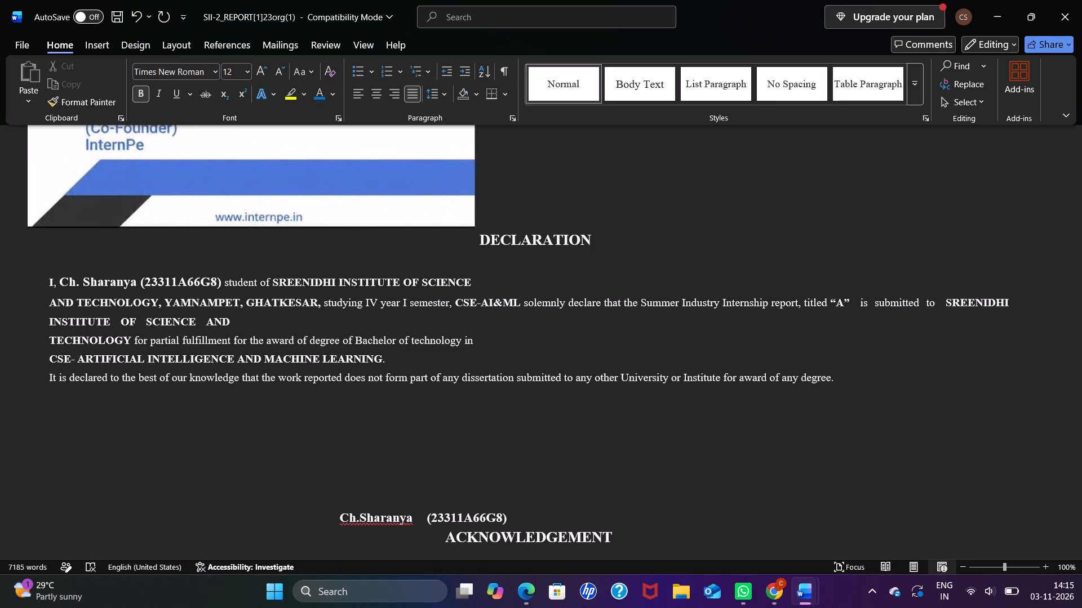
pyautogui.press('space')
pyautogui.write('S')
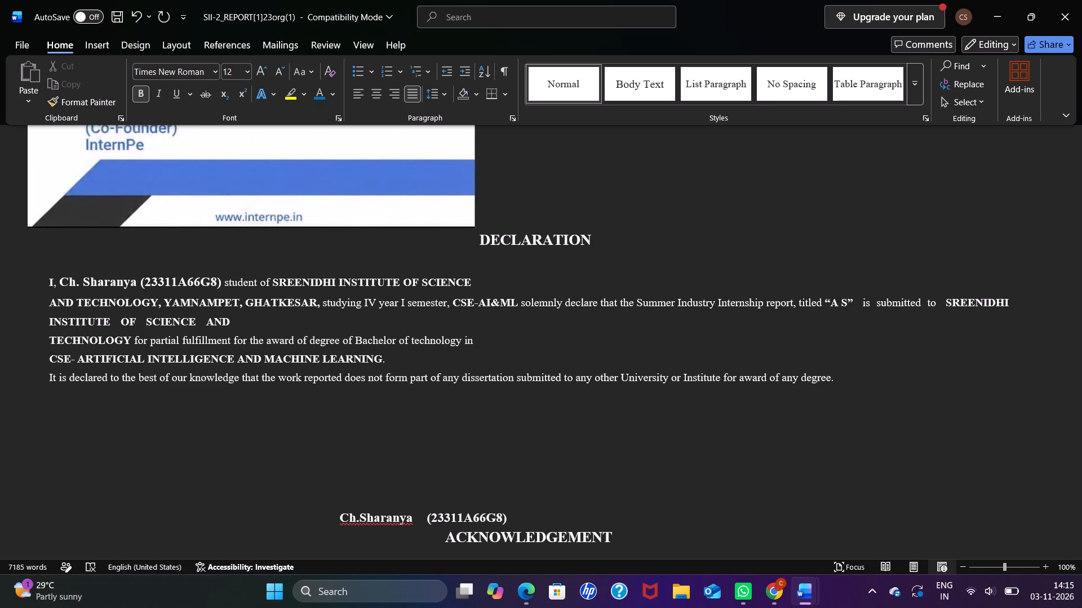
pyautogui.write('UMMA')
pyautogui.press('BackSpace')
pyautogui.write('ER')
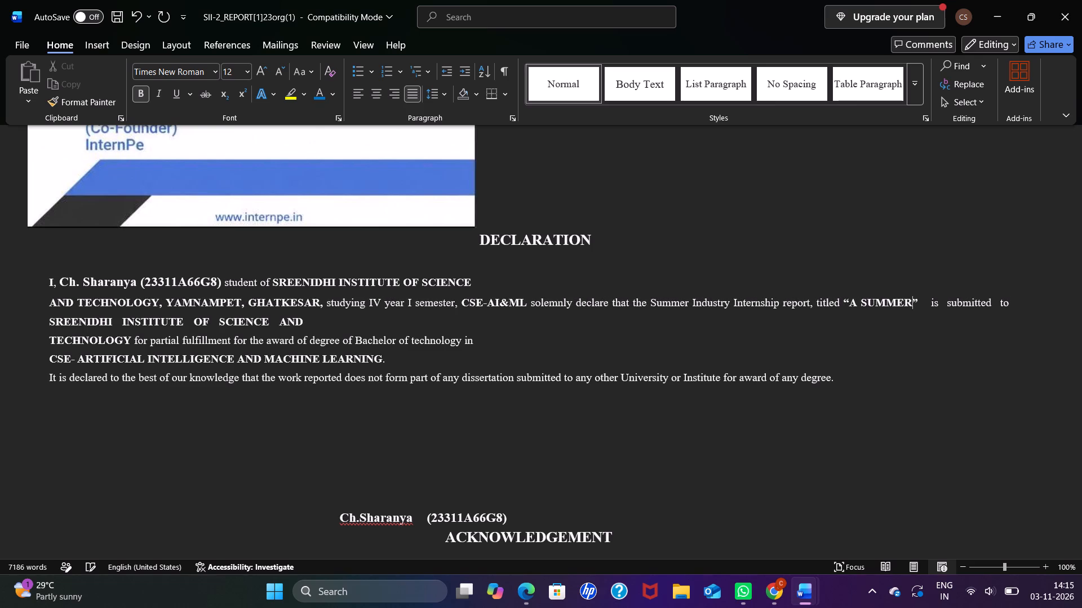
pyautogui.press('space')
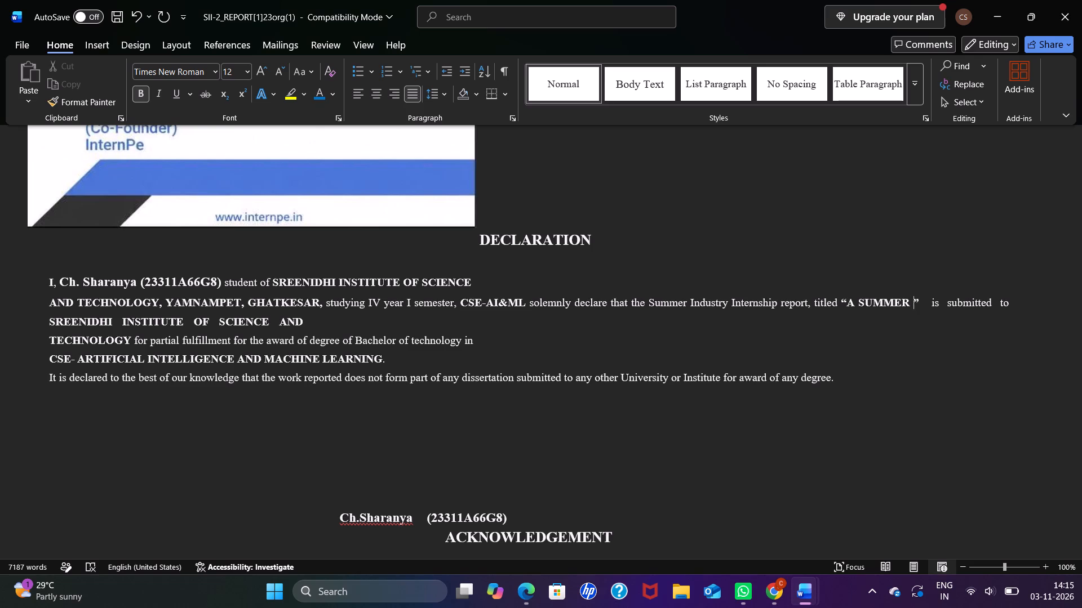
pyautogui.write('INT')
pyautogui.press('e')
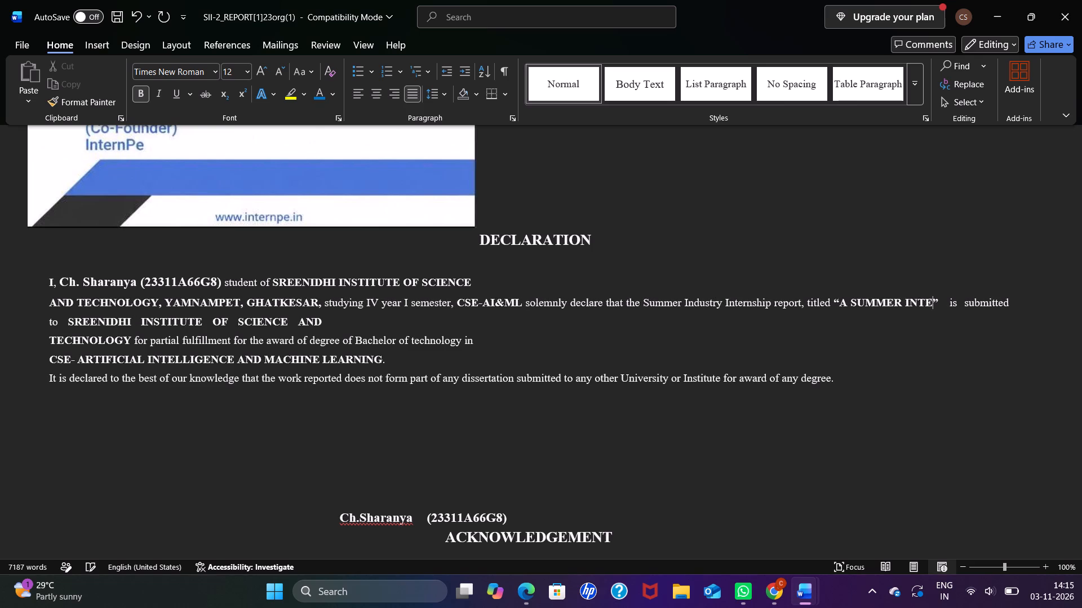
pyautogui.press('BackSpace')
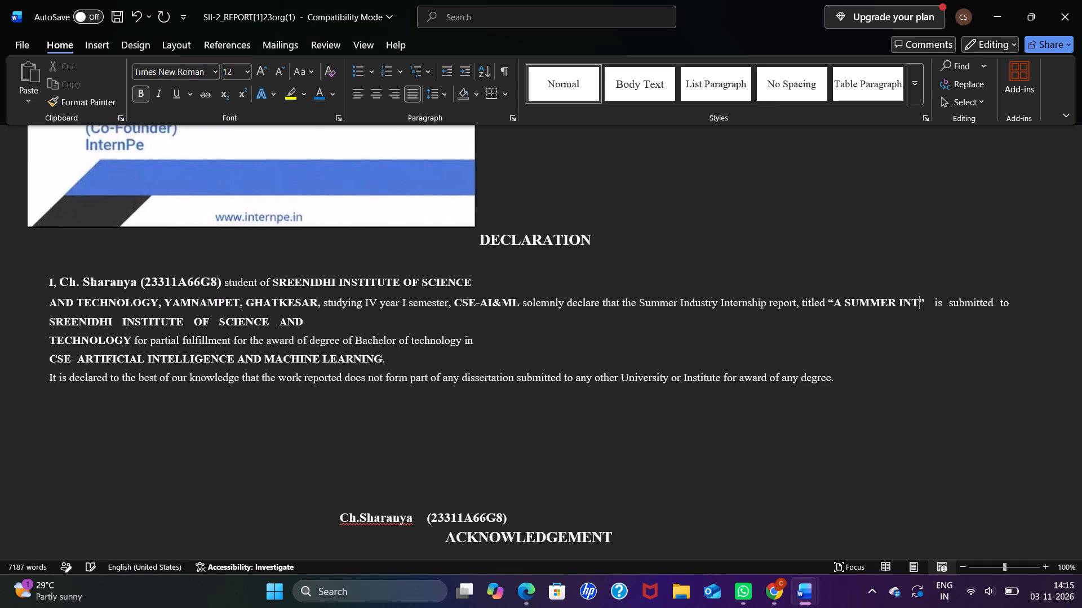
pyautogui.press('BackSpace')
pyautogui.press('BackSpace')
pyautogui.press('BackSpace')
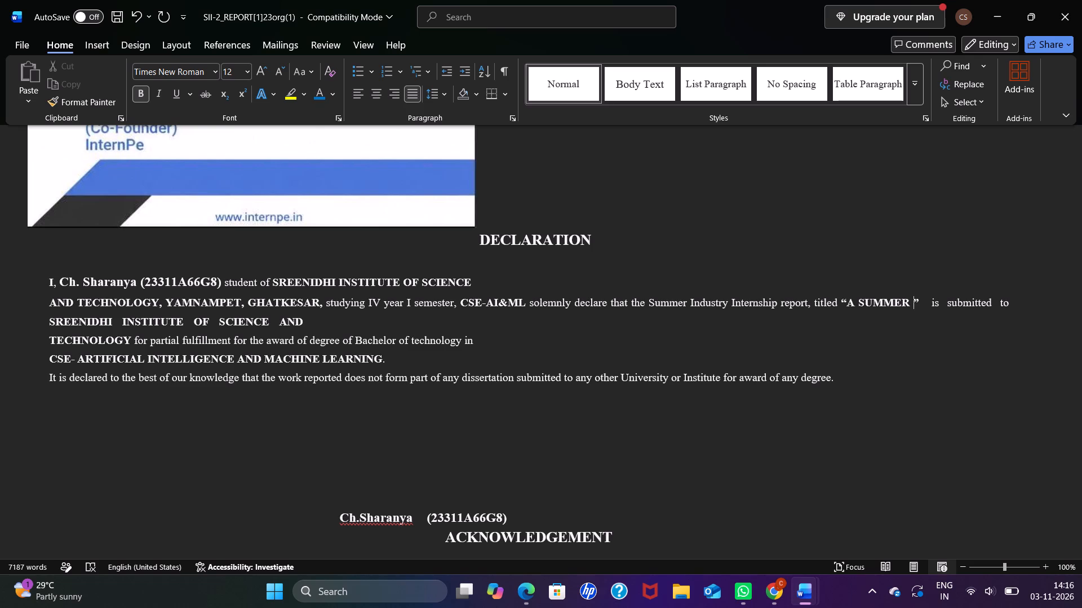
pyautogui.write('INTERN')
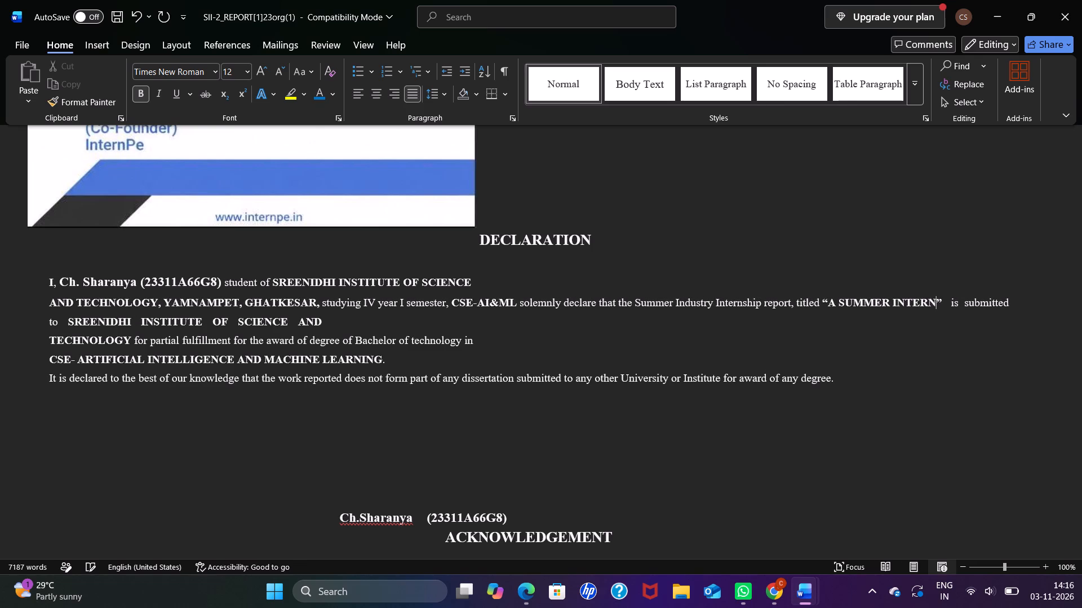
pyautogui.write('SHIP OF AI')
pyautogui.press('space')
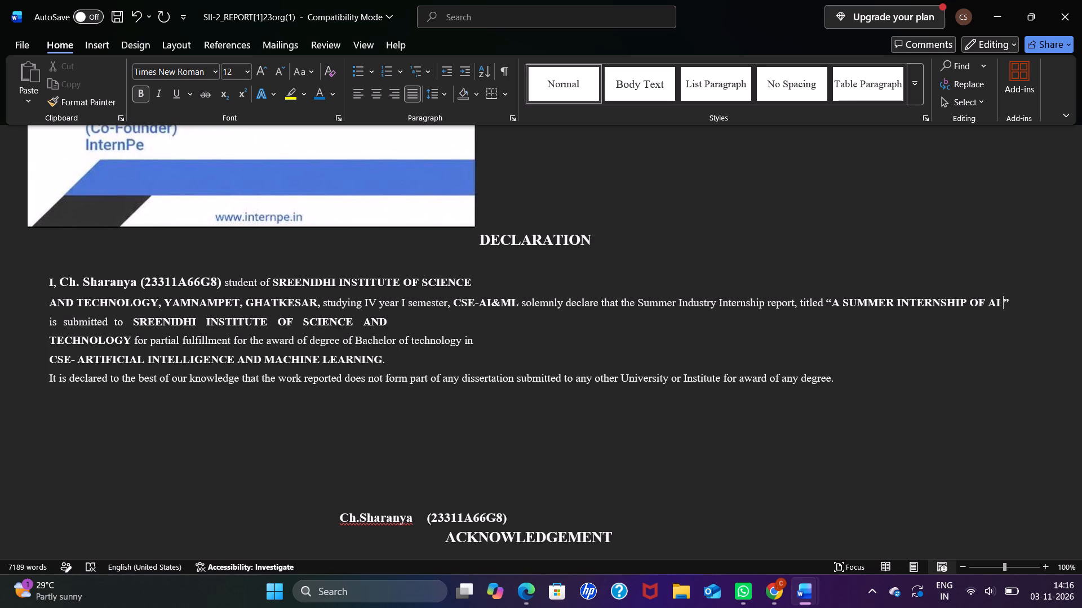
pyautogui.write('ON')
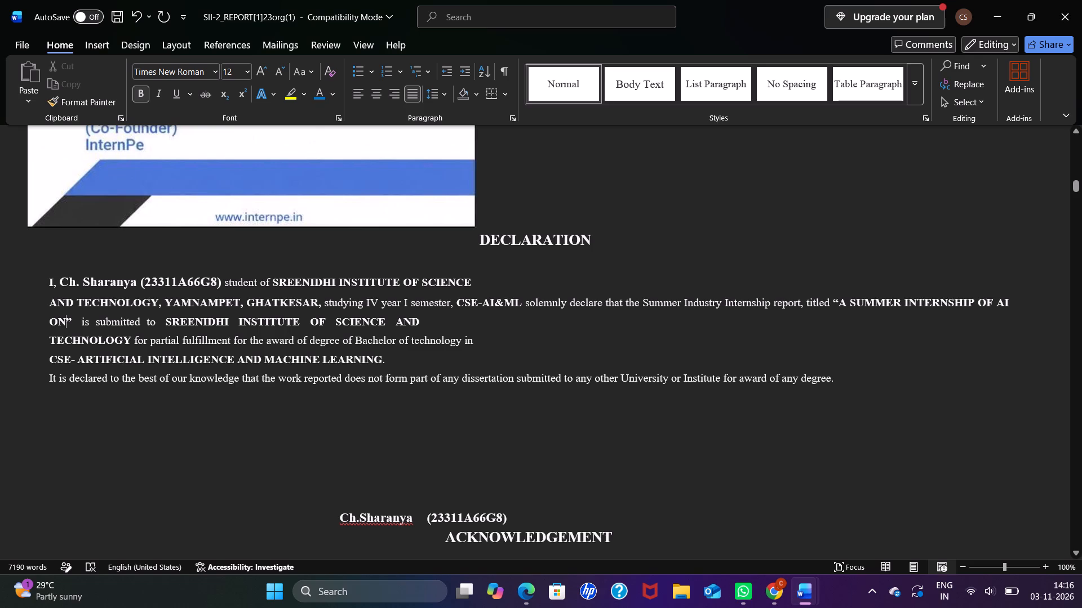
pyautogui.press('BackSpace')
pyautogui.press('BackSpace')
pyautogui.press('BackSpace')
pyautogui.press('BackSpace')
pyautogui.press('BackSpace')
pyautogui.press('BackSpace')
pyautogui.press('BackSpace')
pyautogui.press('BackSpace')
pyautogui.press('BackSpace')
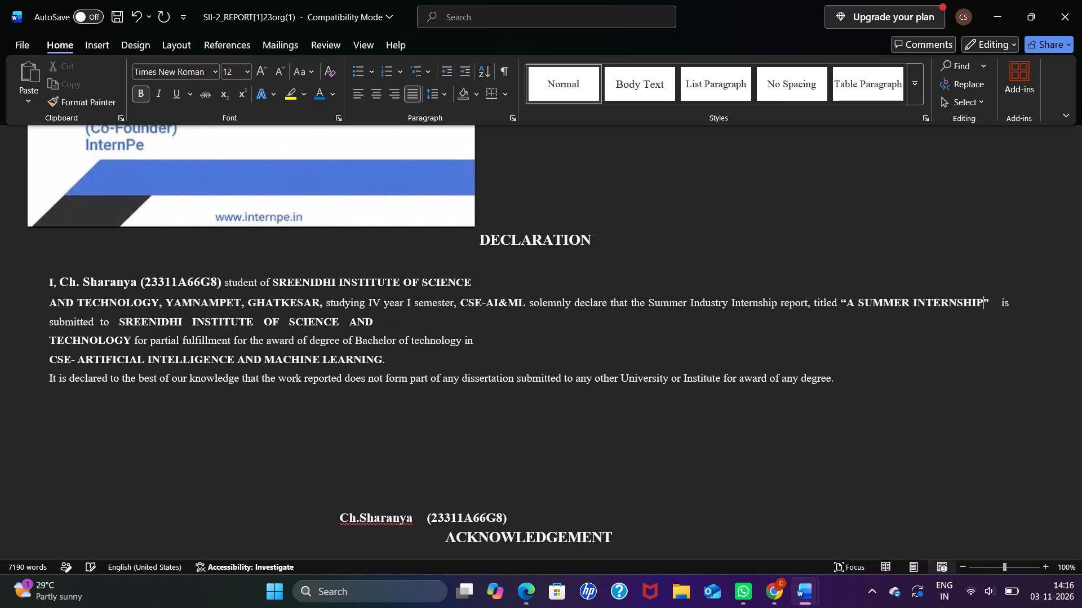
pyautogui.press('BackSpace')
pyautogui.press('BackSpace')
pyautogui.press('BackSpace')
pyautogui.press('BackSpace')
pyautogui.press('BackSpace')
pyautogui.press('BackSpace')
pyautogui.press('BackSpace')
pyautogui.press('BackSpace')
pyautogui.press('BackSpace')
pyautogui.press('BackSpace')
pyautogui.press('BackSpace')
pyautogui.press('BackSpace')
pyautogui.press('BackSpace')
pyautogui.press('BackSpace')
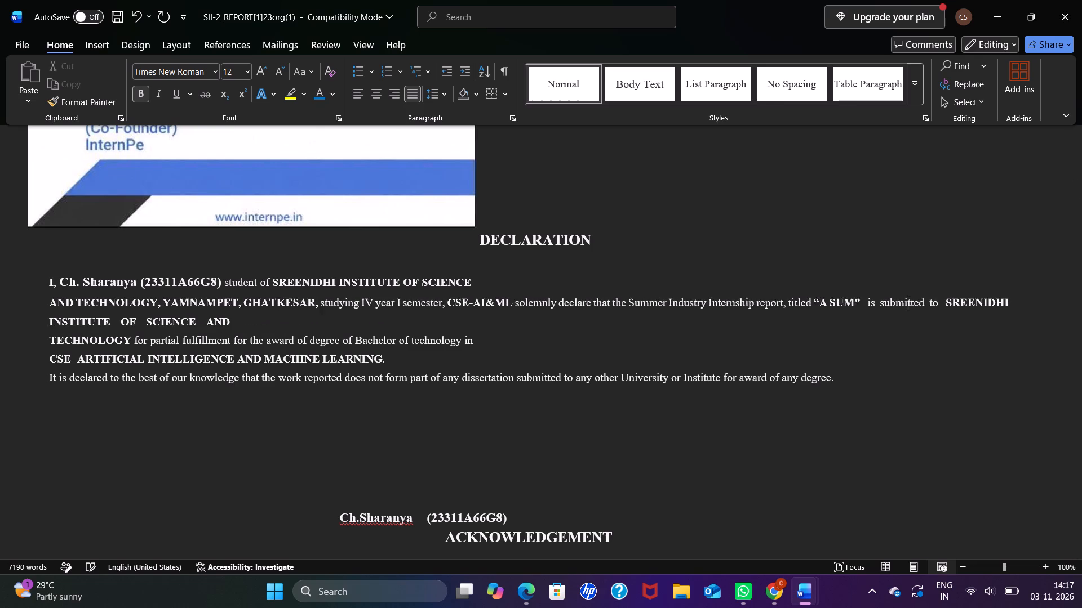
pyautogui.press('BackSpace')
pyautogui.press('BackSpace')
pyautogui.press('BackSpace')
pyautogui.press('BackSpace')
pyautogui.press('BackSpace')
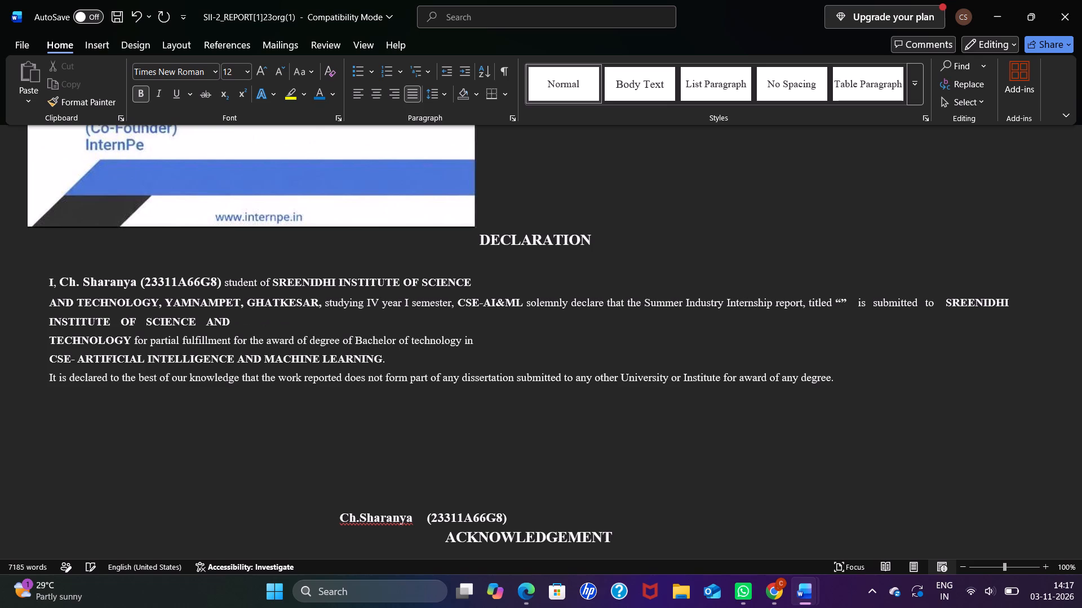
# Enter "THE CALORIE MATE" between the quotation marks as the report title in the declaration.
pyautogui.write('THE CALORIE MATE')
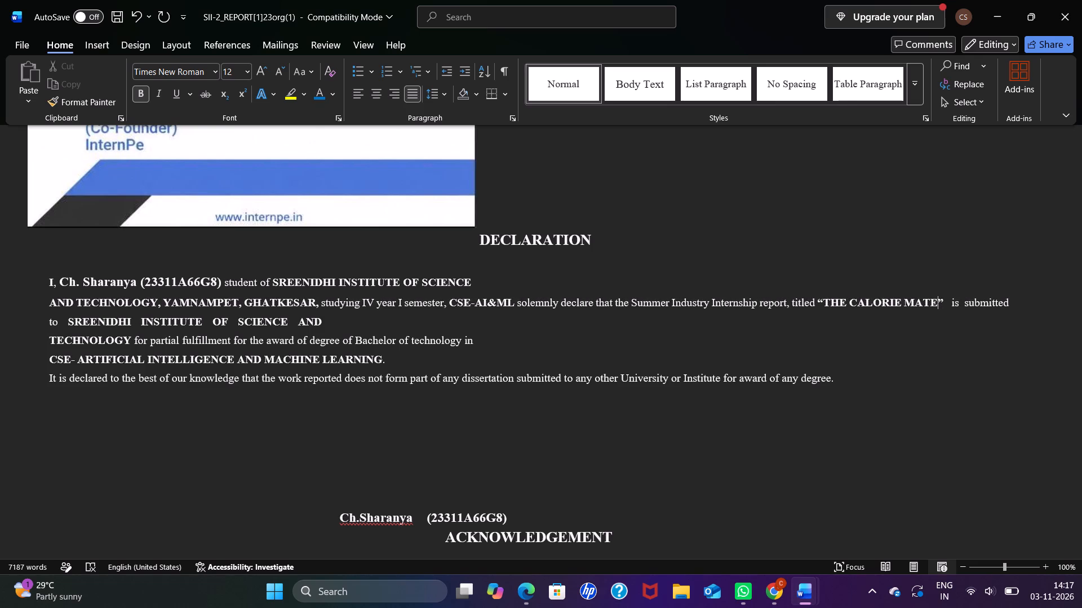
# Replace the title under the "Internship Title:" heading with "THE CALORIE MATE".
pyautogui.scroll(-2, 242, 415)
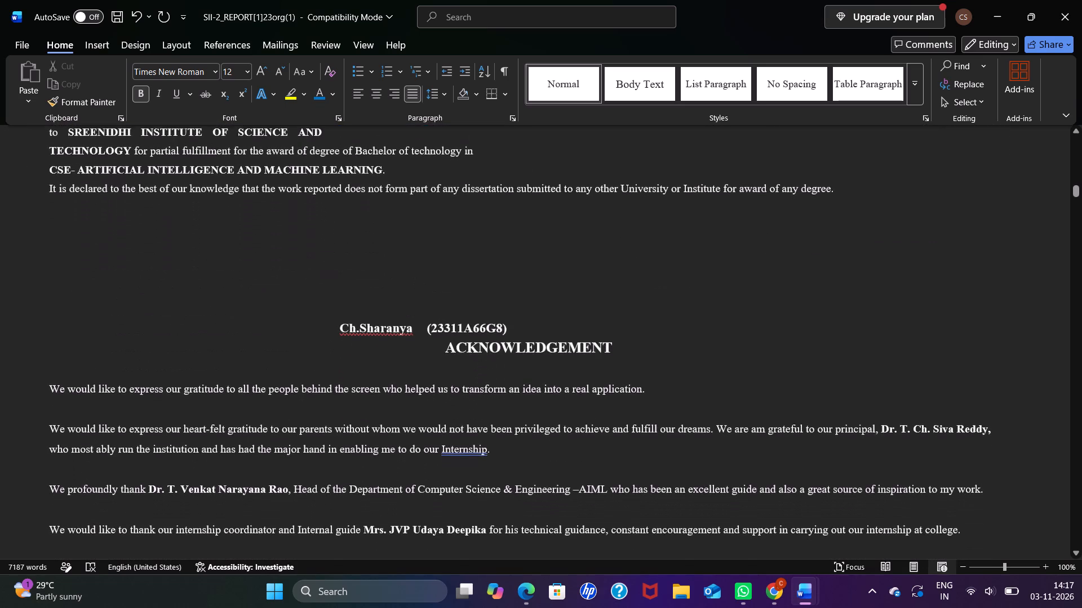
pyautogui.scroll(-1, 242, 415)
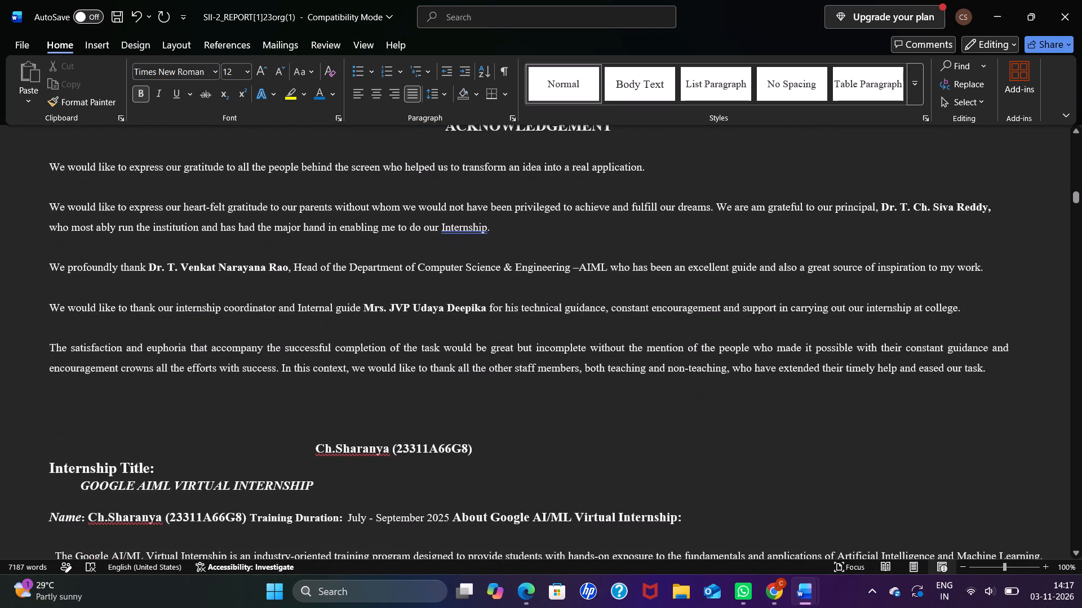
pyautogui.scroll(-1, 242, 415)
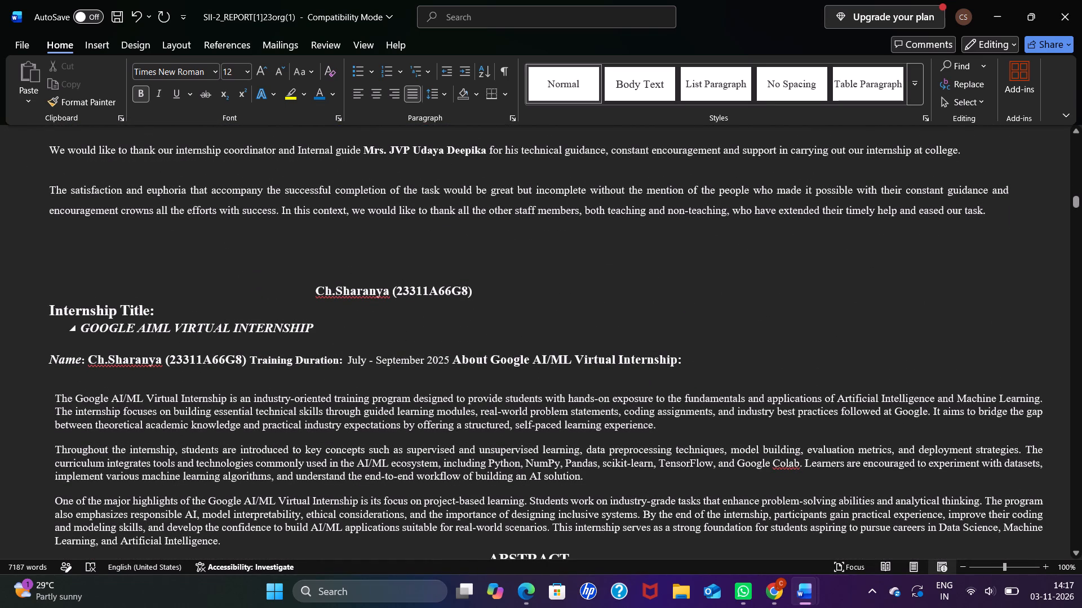
pyautogui.click(316, 326)
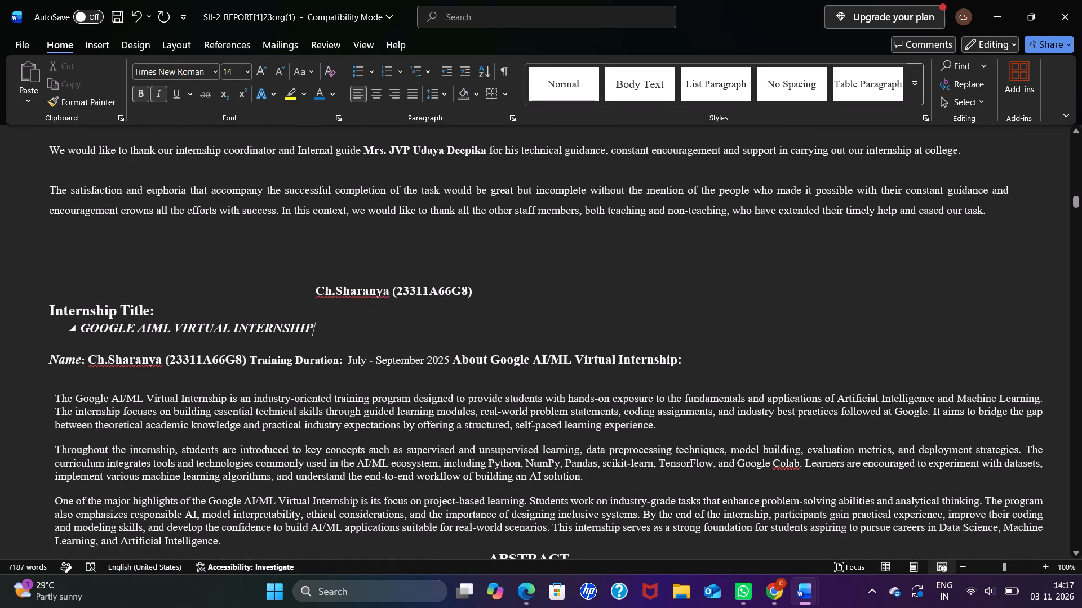
pyautogui.press('BackSpace')
pyautogui.press('BackSpace')
pyautogui.press('BackSpace')
pyautogui.press('BackSpace')
pyautogui.press('BackSpace')
pyautogui.press('BackSpace')
pyautogui.press('BackSpace')
pyautogui.press('BackSpace')
pyautogui.press('BackSpace')
pyautogui.press('BackSpace')
pyautogui.press('BackSpace')
pyautogui.press('BackSpace')
pyautogui.press('BackSpace')
pyautogui.press('BackSpace')
pyautogui.press('BackSpace')
pyautogui.press('BackSpace')
pyautogui.press('BackSpace')
pyautogui.press('BackSpace')
pyautogui.press('BackSpace')
pyautogui.press('BackSpace')
pyautogui.press('BackSpace')
pyautogui.press('BackSpace')
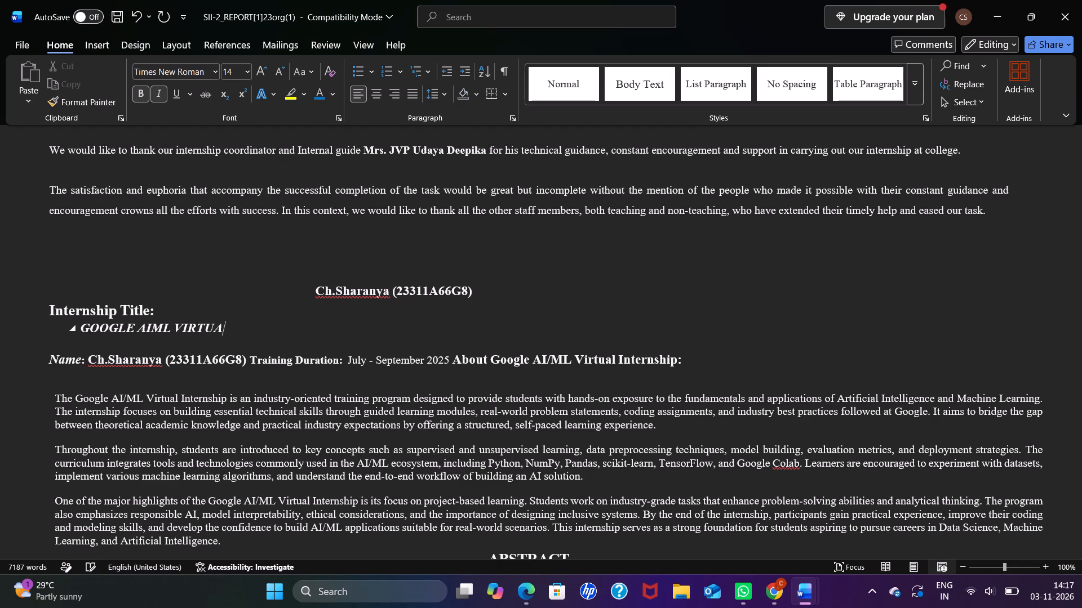
pyautogui.press('BackSpace')
pyautogui.press('BackSpace')
pyautogui.press('BackSpace')
pyautogui.press('BackSpace')
pyautogui.press('BackSpace')
pyautogui.press('BackSpace')
pyautogui.press('BackSpace')
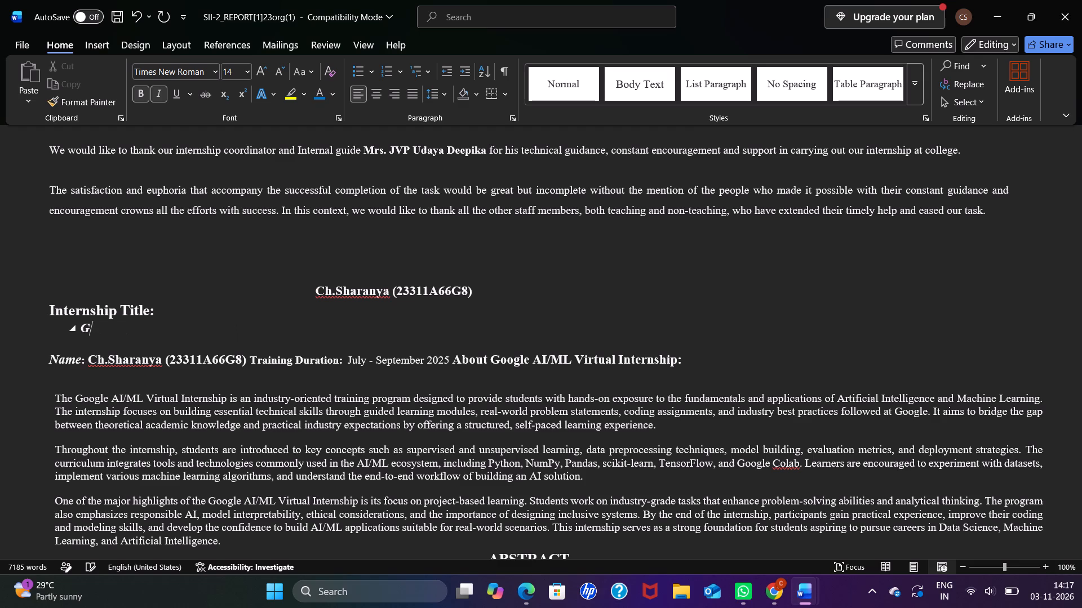
pyautogui.press('BackSpace')
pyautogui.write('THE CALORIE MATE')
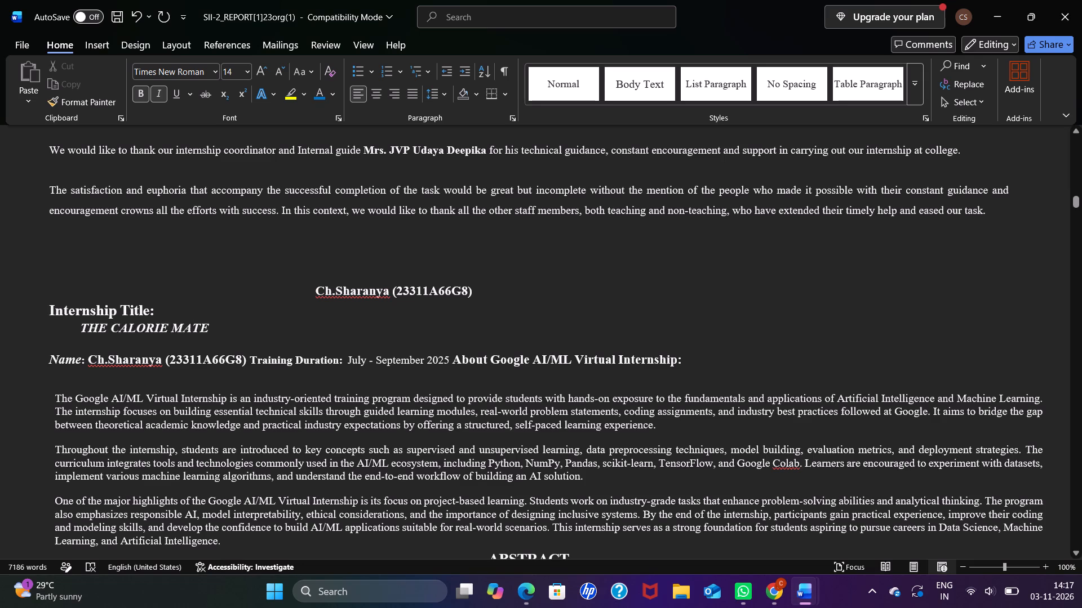
# Replace the internal guide's name in the acknowledgement with the new guide's name, using the title Mr.
pyautogui.click(487, 148)
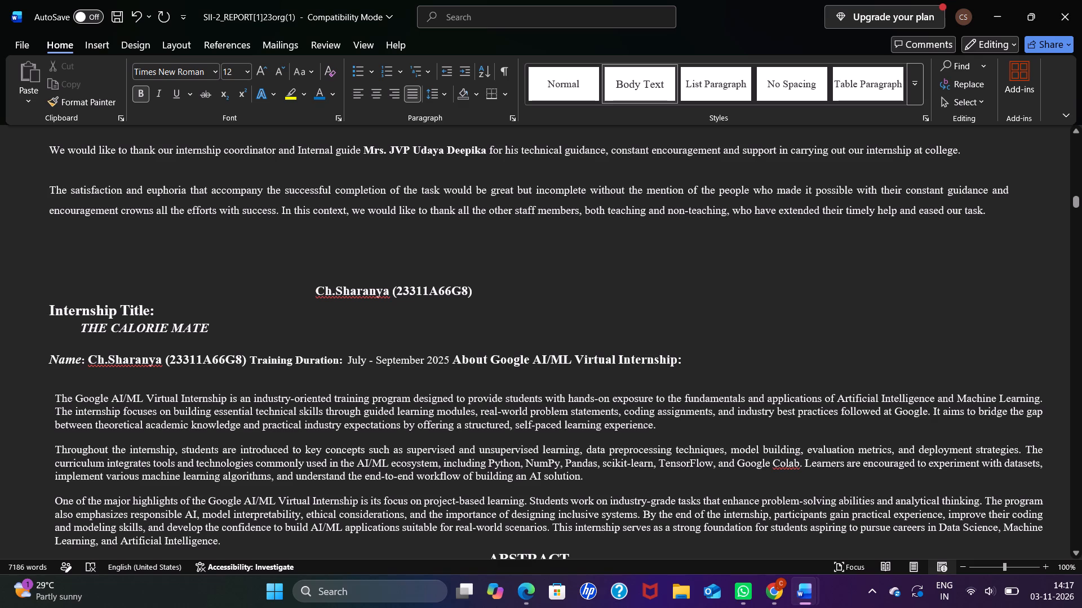
pyautogui.press('BackSpace')
pyautogui.press('BackSpace')
pyautogui.press('BackSpace')
pyautogui.press('BackSpace')
pyautogui.press('BackSpace')
pyautogui.press('BackSpace')
pyautogui.press('BackSpace')
pyautogui.press('BackSpace')
pyautogui.press('BackSpace')
pyautogui.press('BackSpace')
pyautogui.press('BackSpace')
pyautogui.press('BackSpace')
pyautogui.press('BackSpace')
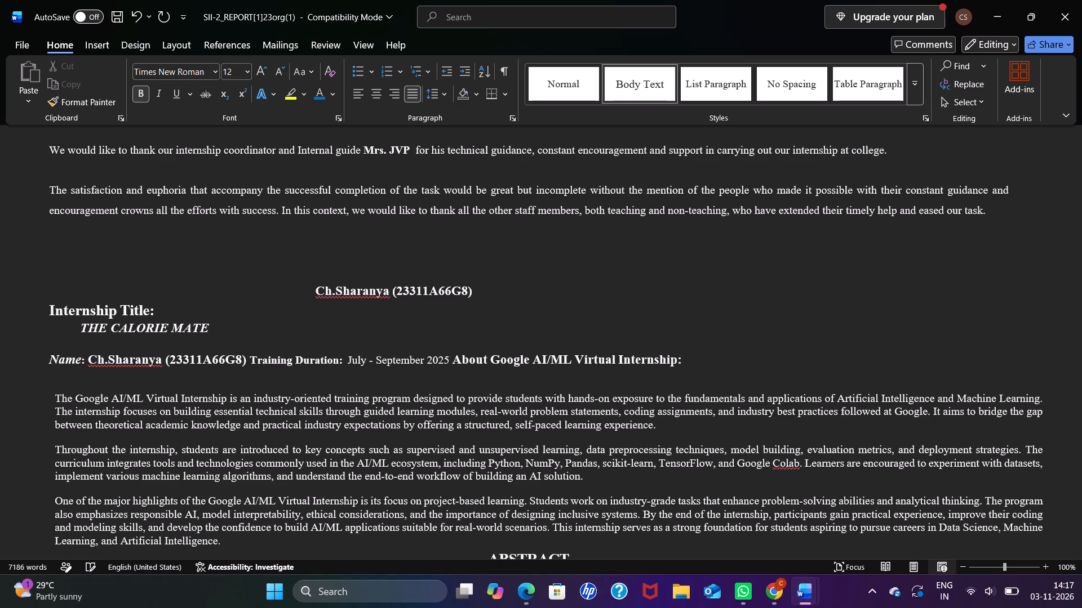
pyautogui.press('BackSpace')
pyautogui.press('BackSpace')
pyautogui.press('BackSpace')
pyautogui.press('BackSpace')
pyautogui.press('BackSpace')
pyautogui.press('BackSpace')
pyautogui.press('BackSpace')
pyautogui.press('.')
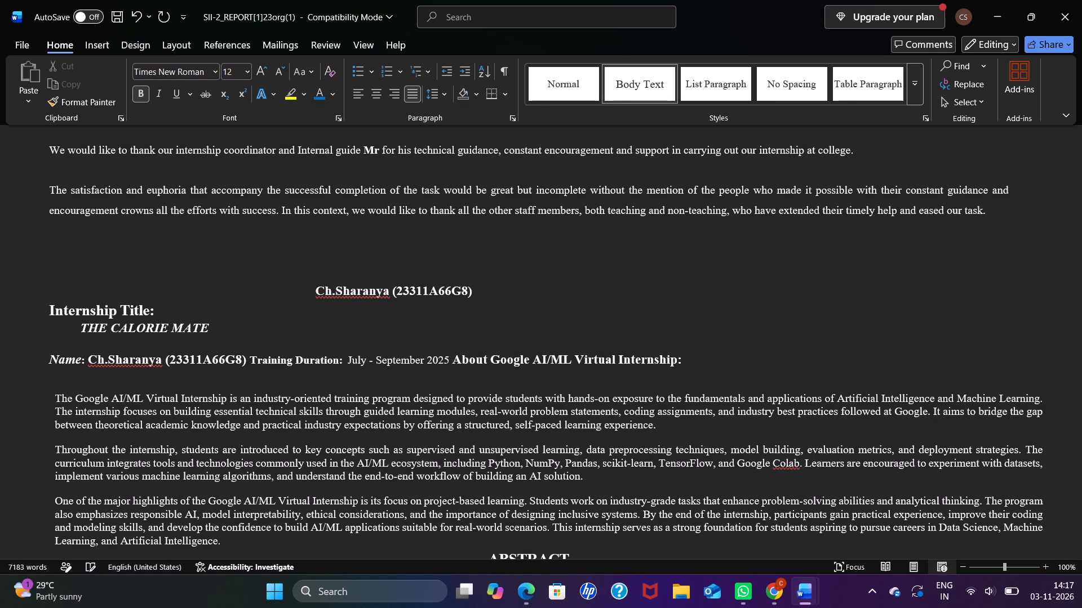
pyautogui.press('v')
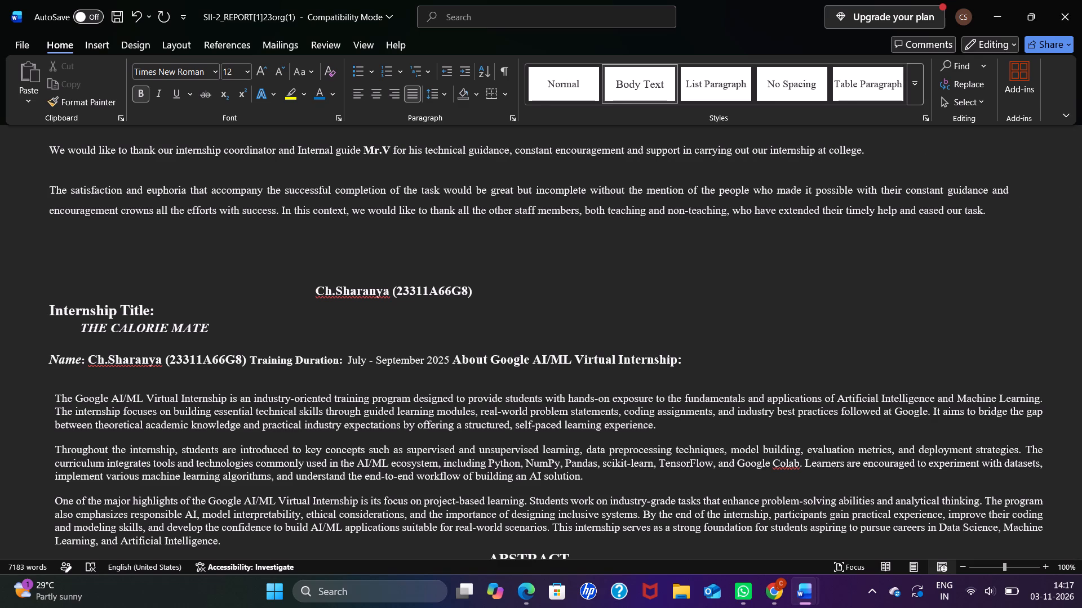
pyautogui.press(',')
pyautogui.press('BackSpace')
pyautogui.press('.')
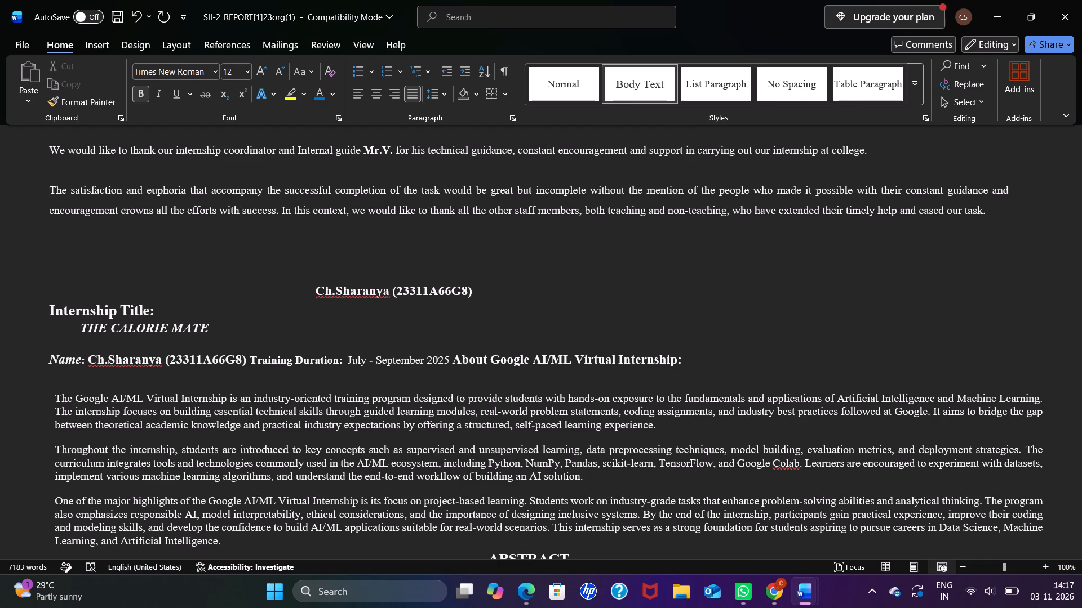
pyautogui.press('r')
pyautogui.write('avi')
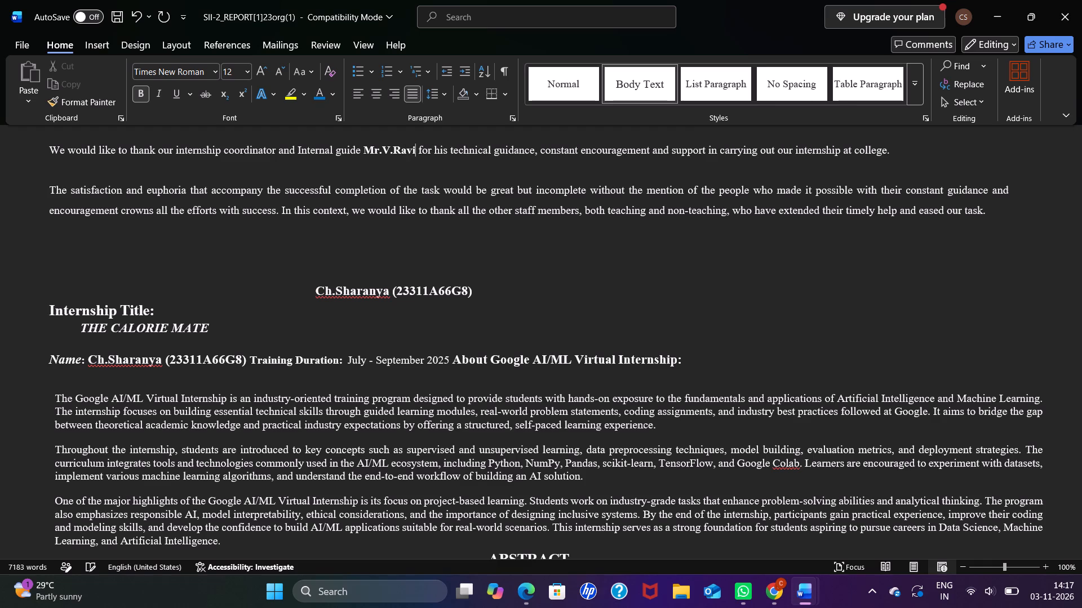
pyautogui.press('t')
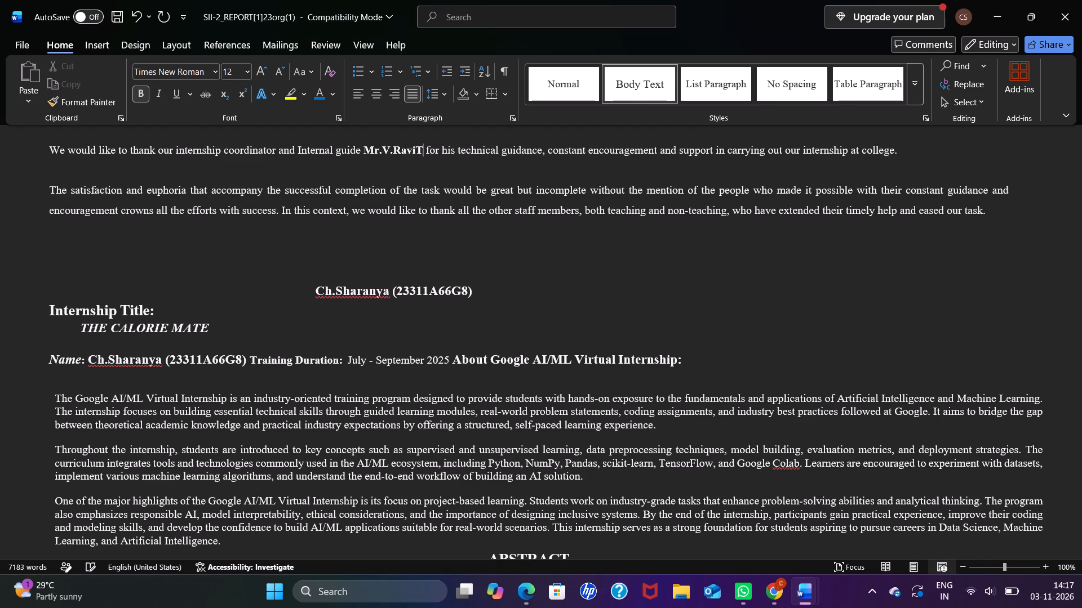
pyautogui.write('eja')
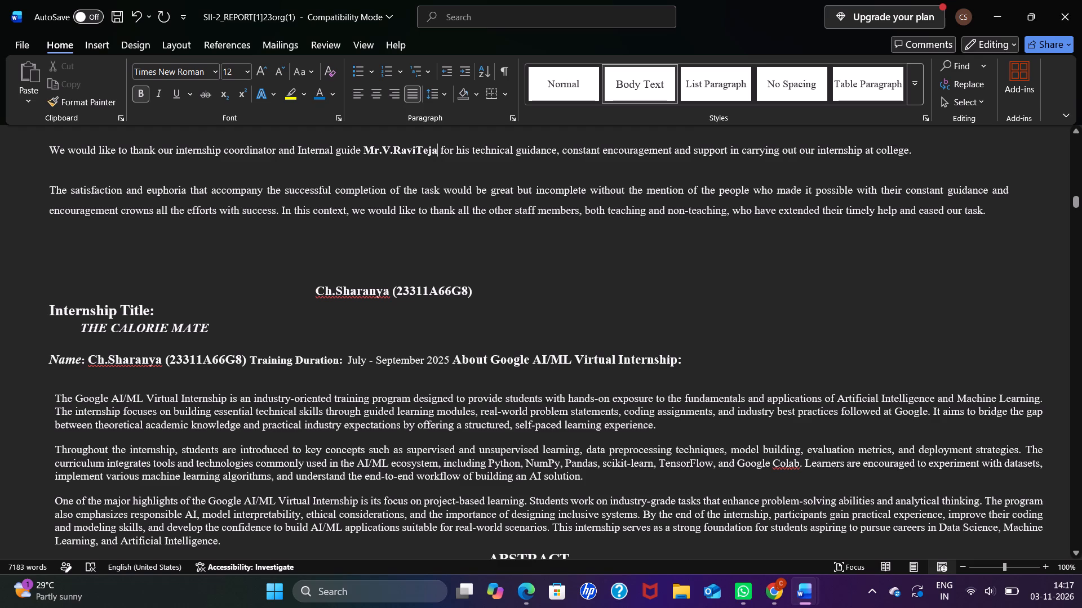
# Change the year in the training duration to 2026.
pyautogui.click(450, 359)
pyautogui.press('BackSpace')
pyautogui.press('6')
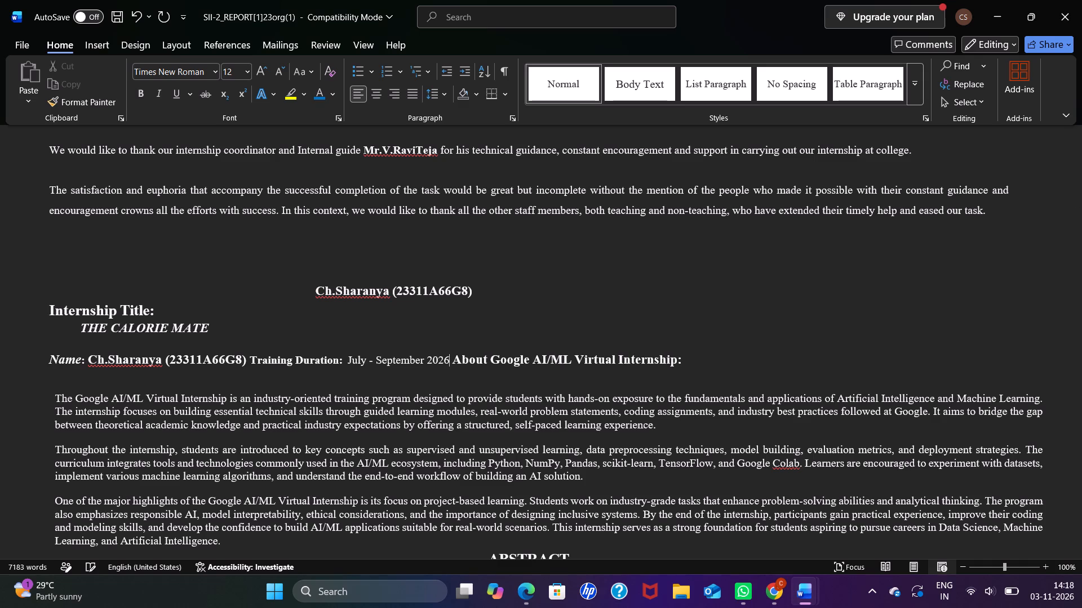
# Insert "SUMMER INTERNSHIP" before "THE CALORIE MATE" in the title line under the "Internship Title:" heading.
pyautogui.click(74, 322)
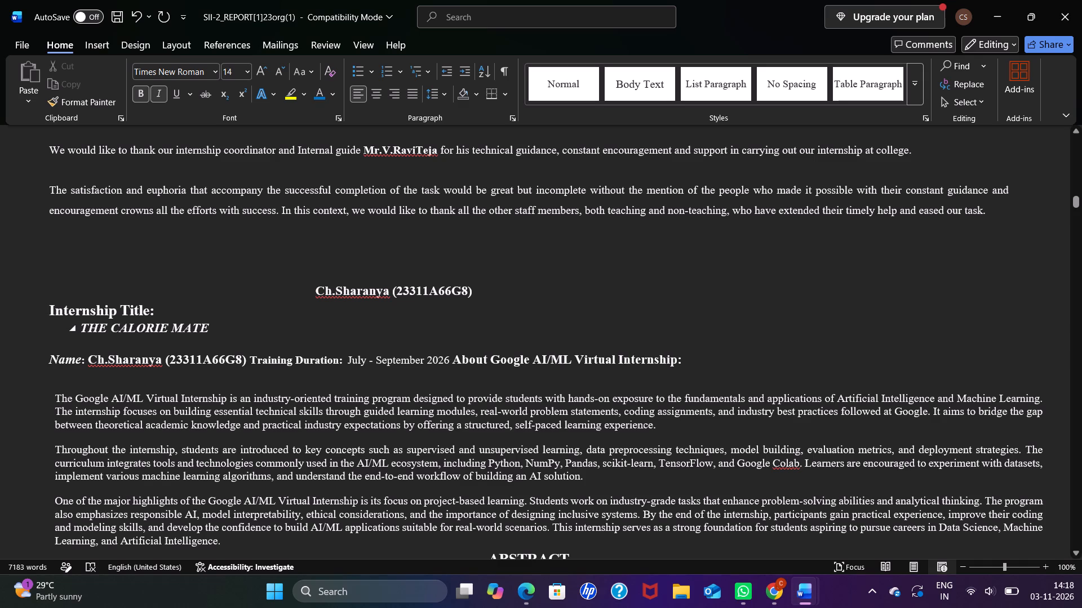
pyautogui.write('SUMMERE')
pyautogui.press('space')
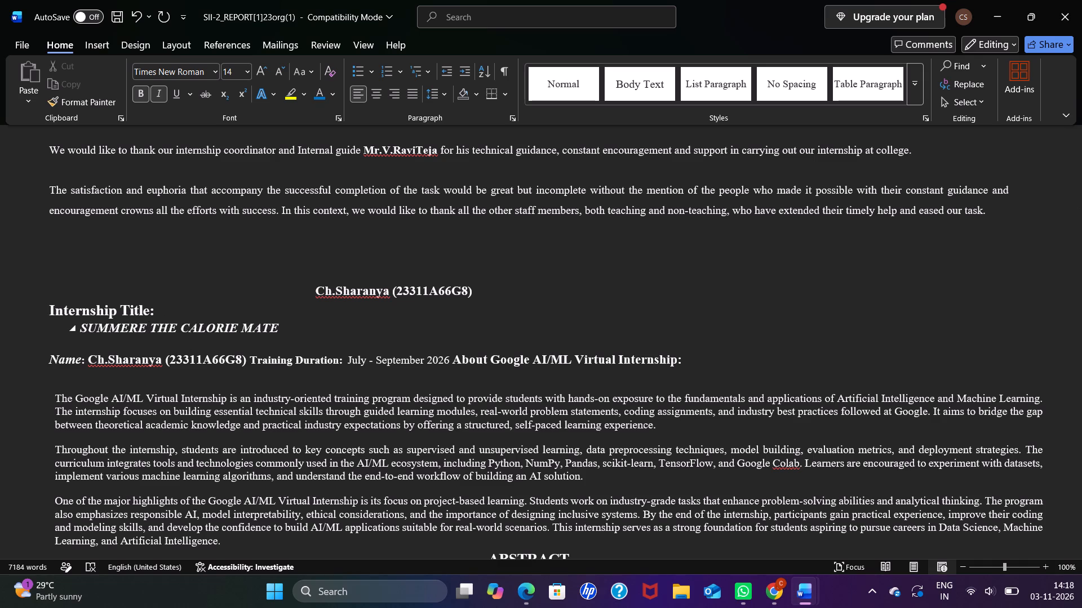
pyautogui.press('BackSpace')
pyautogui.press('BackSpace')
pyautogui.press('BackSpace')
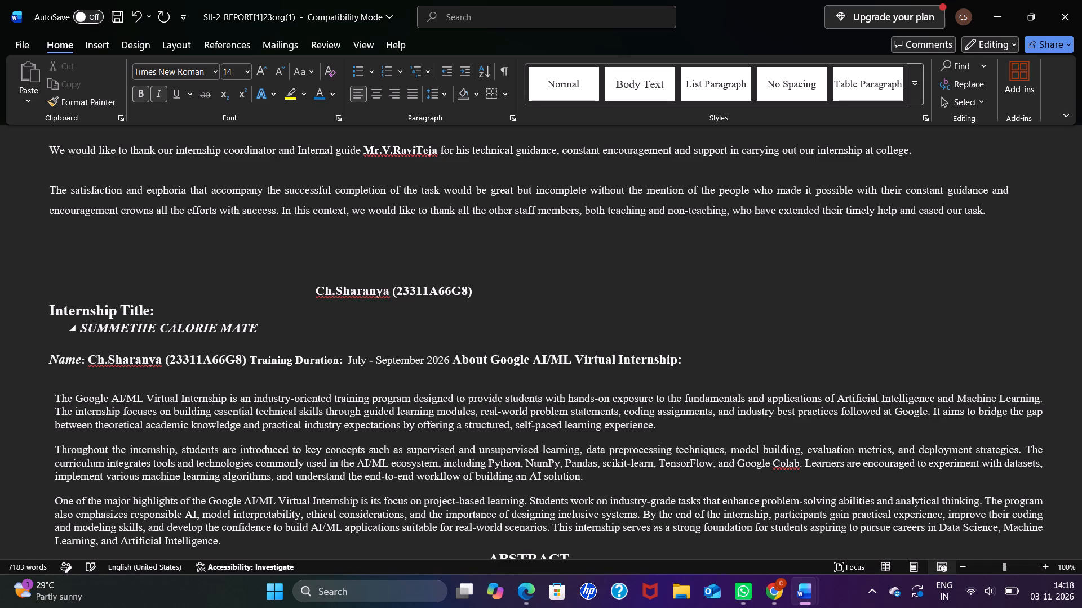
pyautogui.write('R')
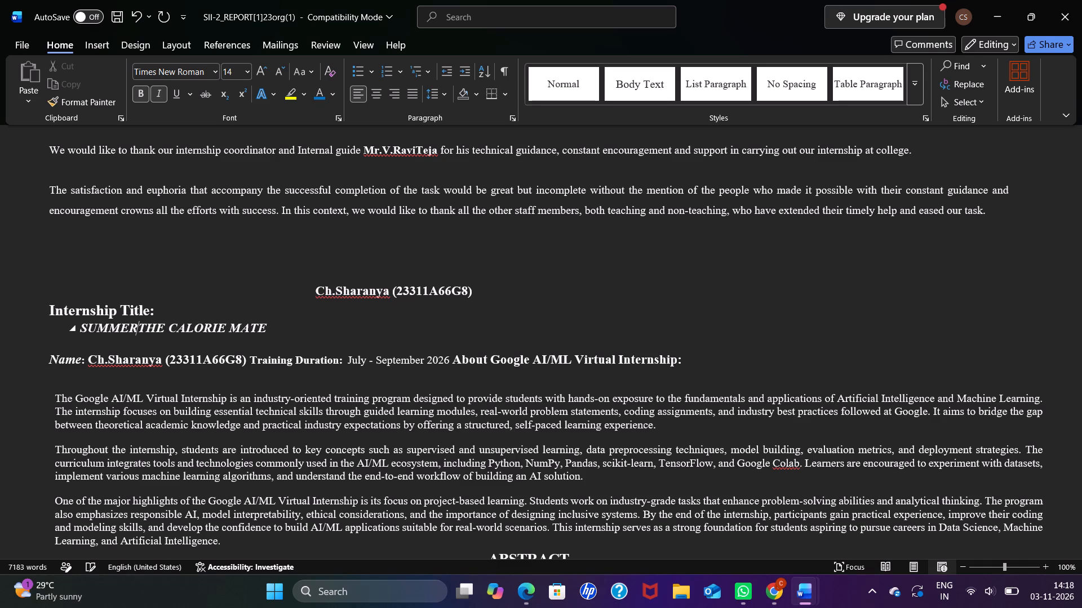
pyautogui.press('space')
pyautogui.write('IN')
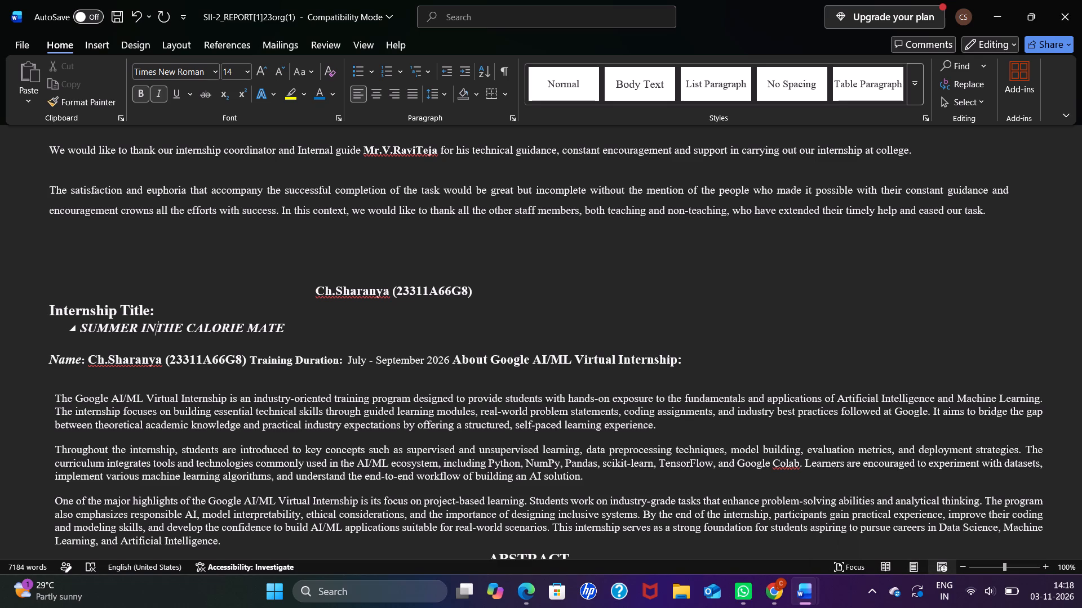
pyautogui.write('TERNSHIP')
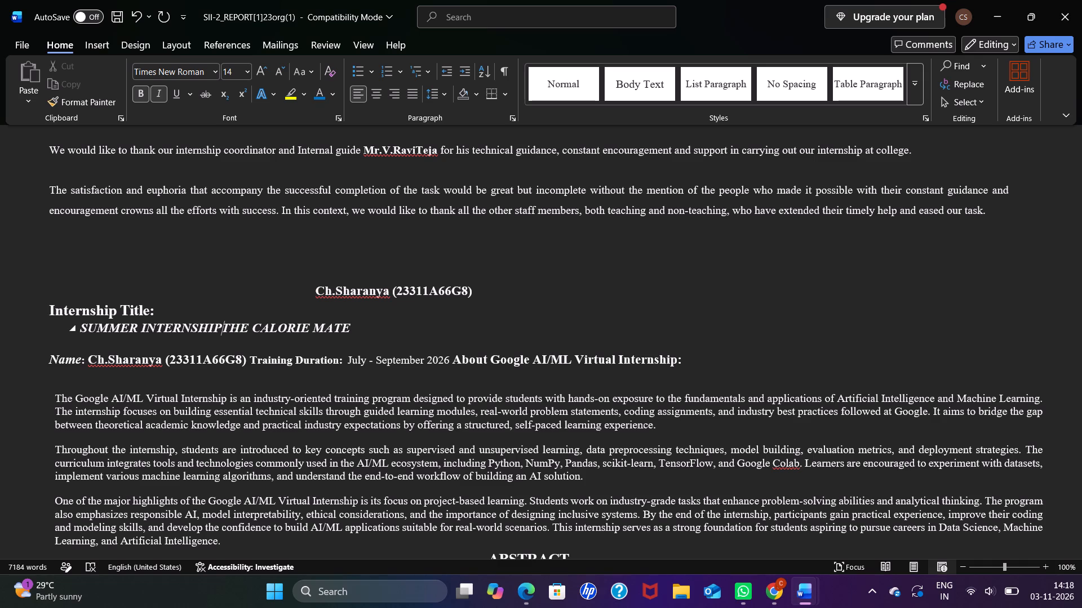
# Insert "OF AI" between "SUMMER INTERNSHIP" and "THE CALORIE MATE" in the internship title.
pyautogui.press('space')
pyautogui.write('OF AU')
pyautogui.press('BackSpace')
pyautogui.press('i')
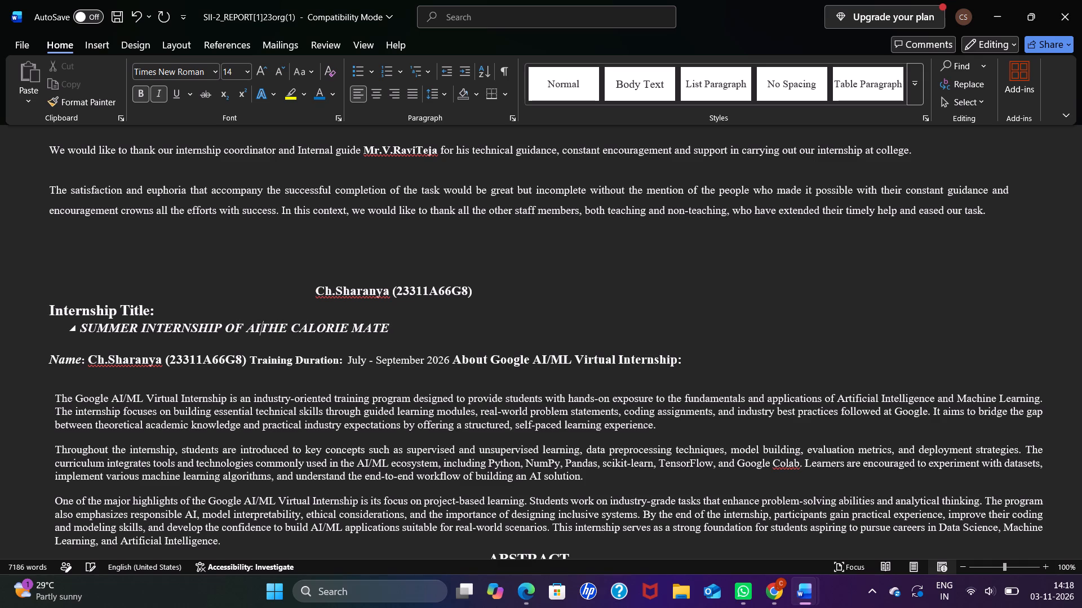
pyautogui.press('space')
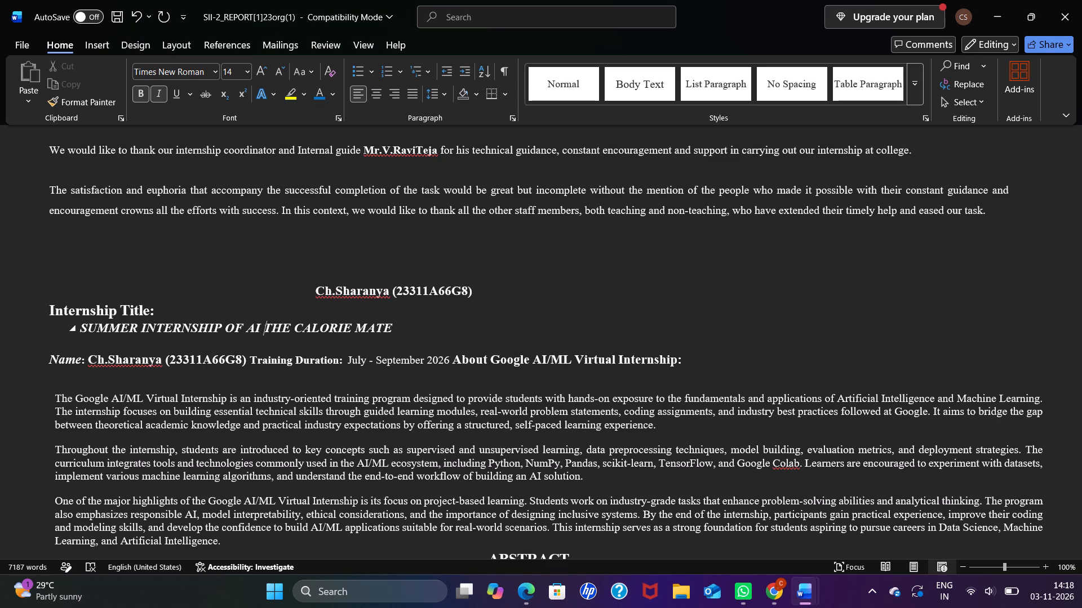
# Replace "Google" with "Summer" in the "About Google AI/ML Virtual Internship:" heading.
pyautogui.scroll(-4, 74, 322)
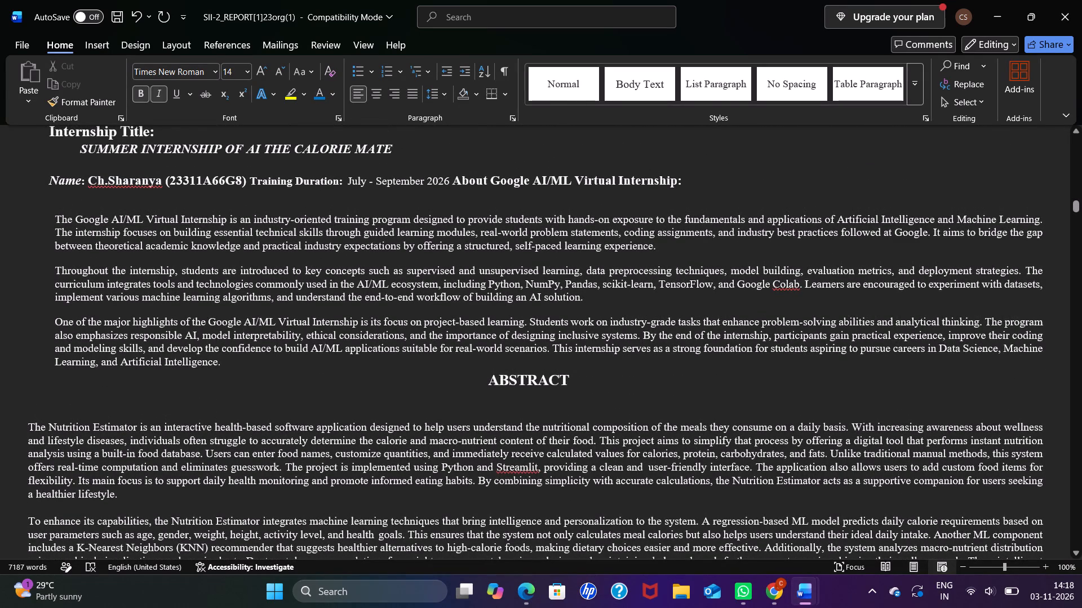
pyautogui.click(531, 180)
pyautogui.press('BackSpace')
pyautogui.press('BackSpace')
pyautogui.press('BackSpace')
pyautogui.press('BackSpace')
pyautogui.press('BackSpace')
pyautogui.press('BackSpace')
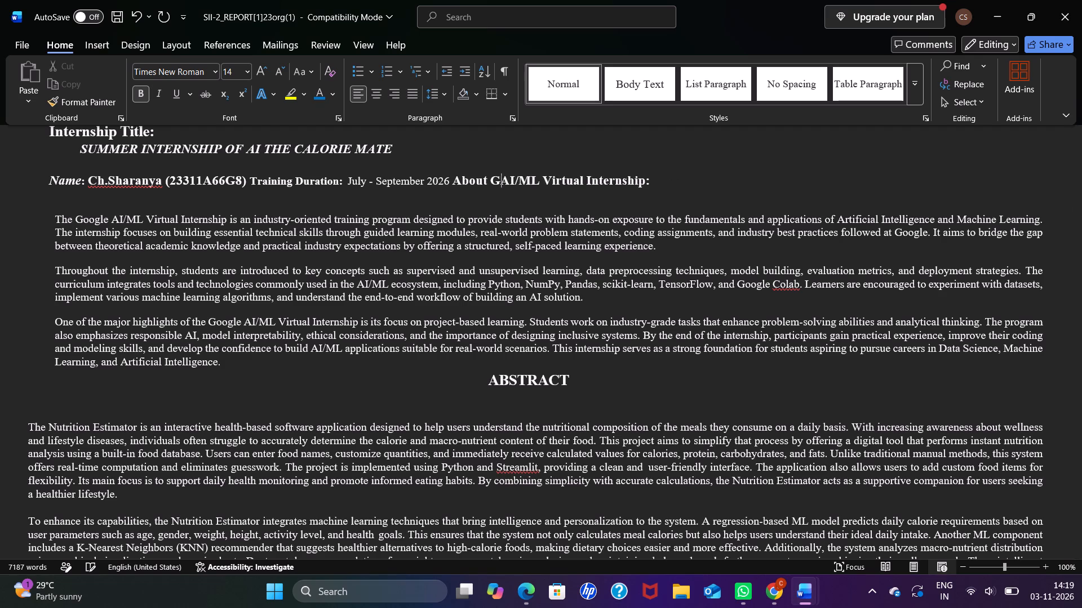
pyautogui.press('BackSpace')
pyautogui.press('BackSpace')
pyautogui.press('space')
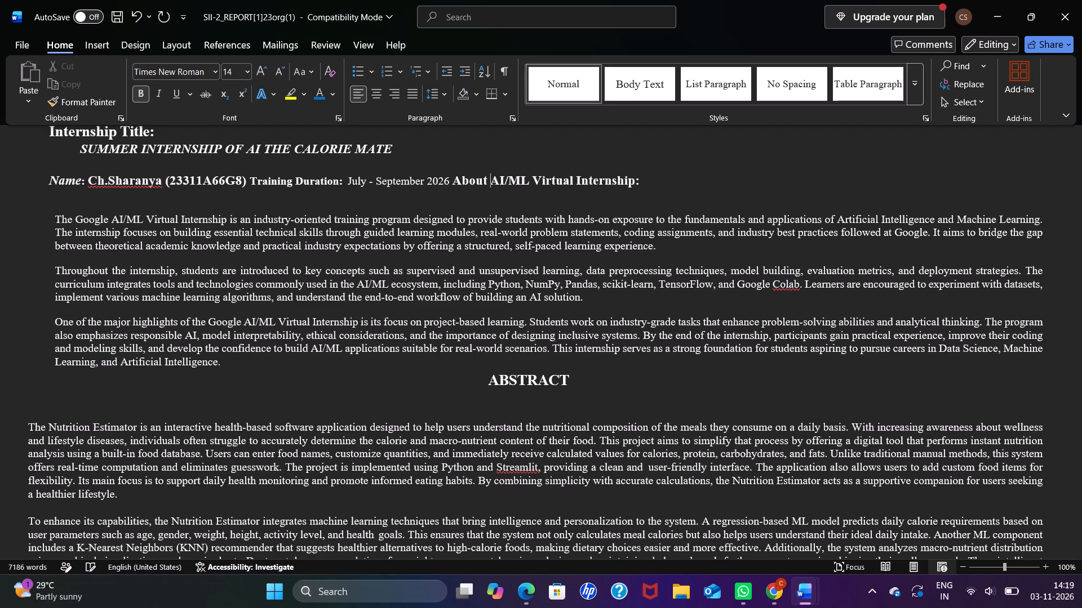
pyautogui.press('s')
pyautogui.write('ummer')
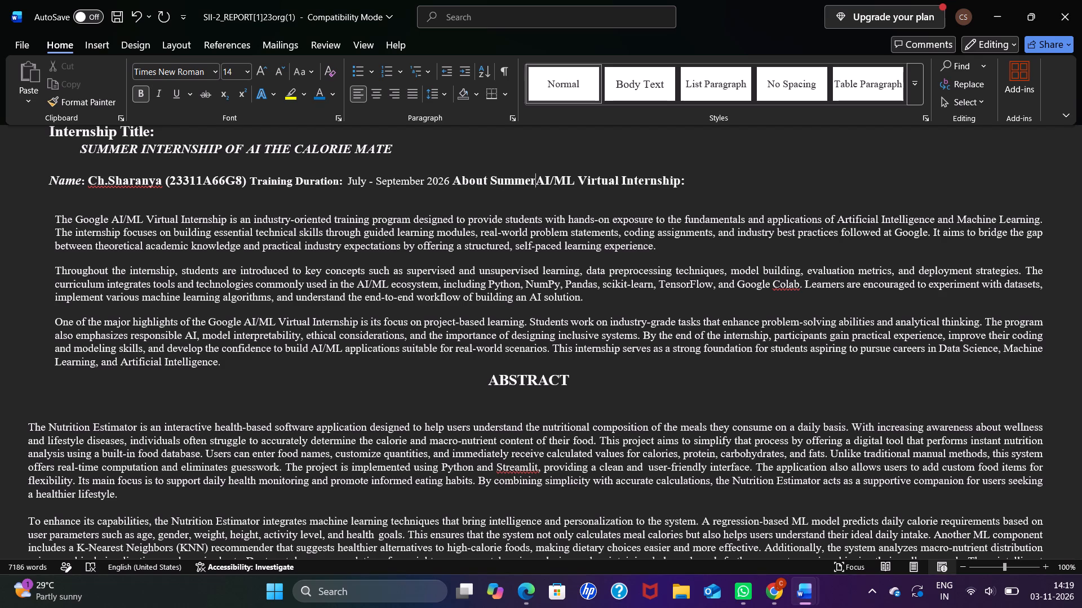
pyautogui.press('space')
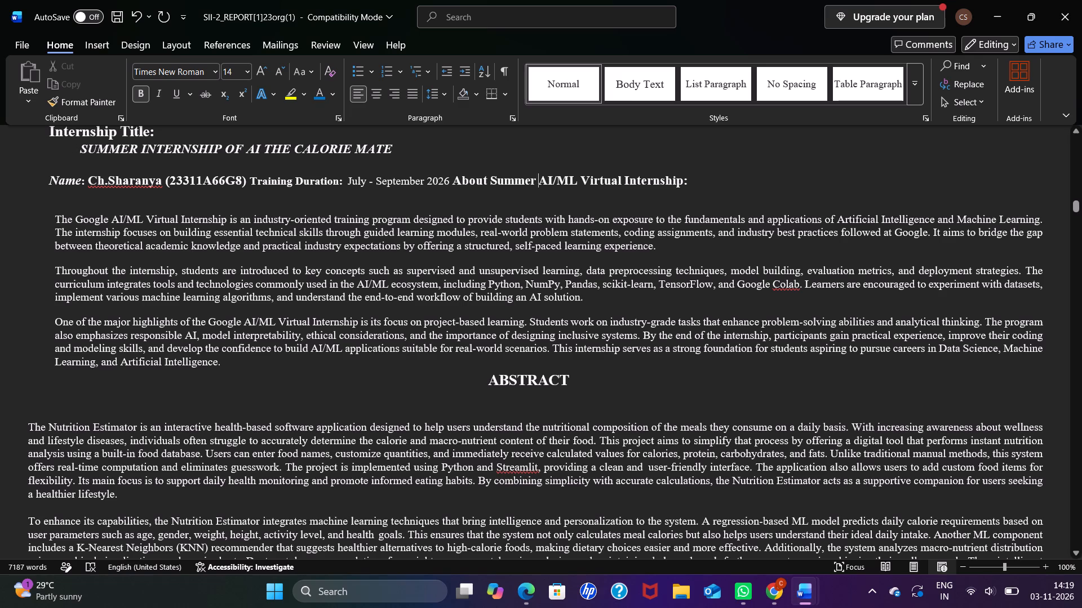
# Replace "Nutrition Estimator" with "Calorie mate" in the opening sentence of the abstract.
pyautogui.scroll(-2, 475, 436)
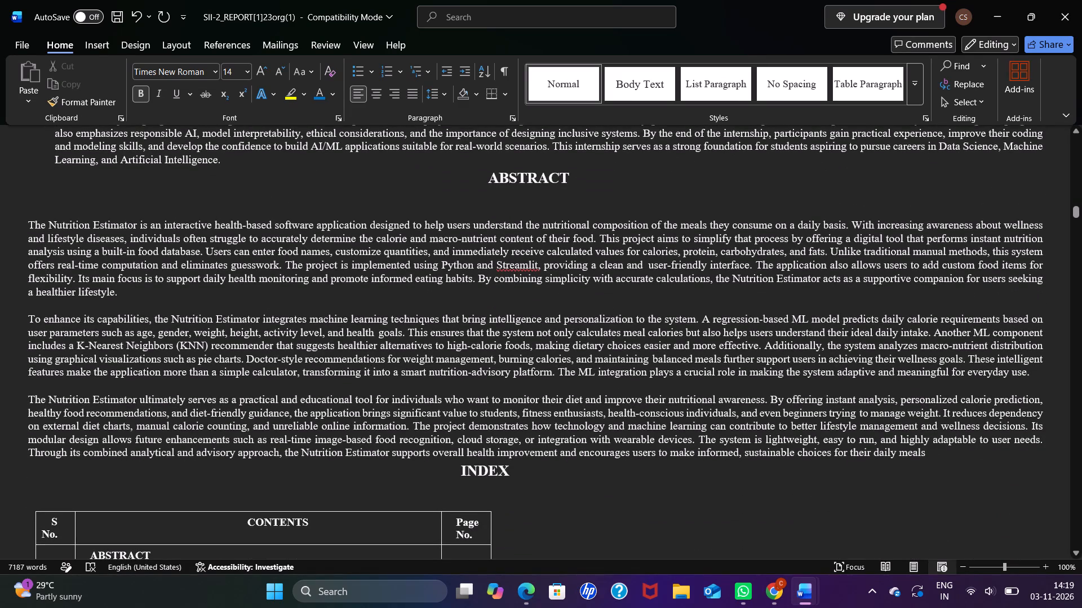
pyautogui.click(136, 226)
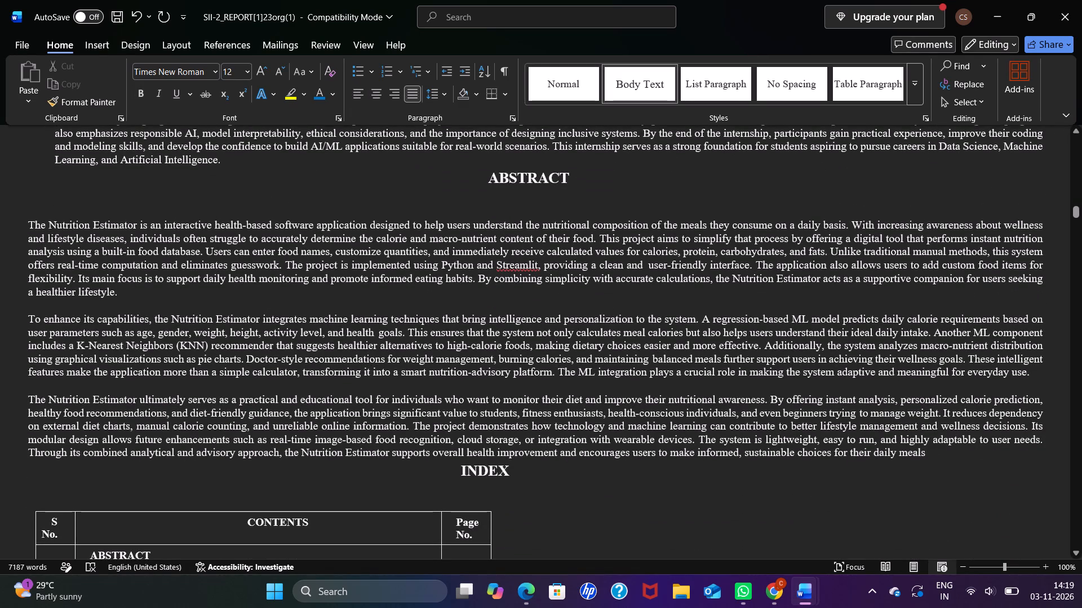
pyautogui.press('BackSpace')
pyautogui.press('BackSpace')
pyautogui.press('BackSpace')
pyautogui.press('BackSpace')
pyautogui.press('BackSpace')
pyautogui.press('BackSpace')
pyautogui.press('BackSpace')
pyautogui.press('BackSpace')
pyautogui.press('BackSpace')
pyautogui.press('BackSpace')
pyautogui.press('BackSpace')
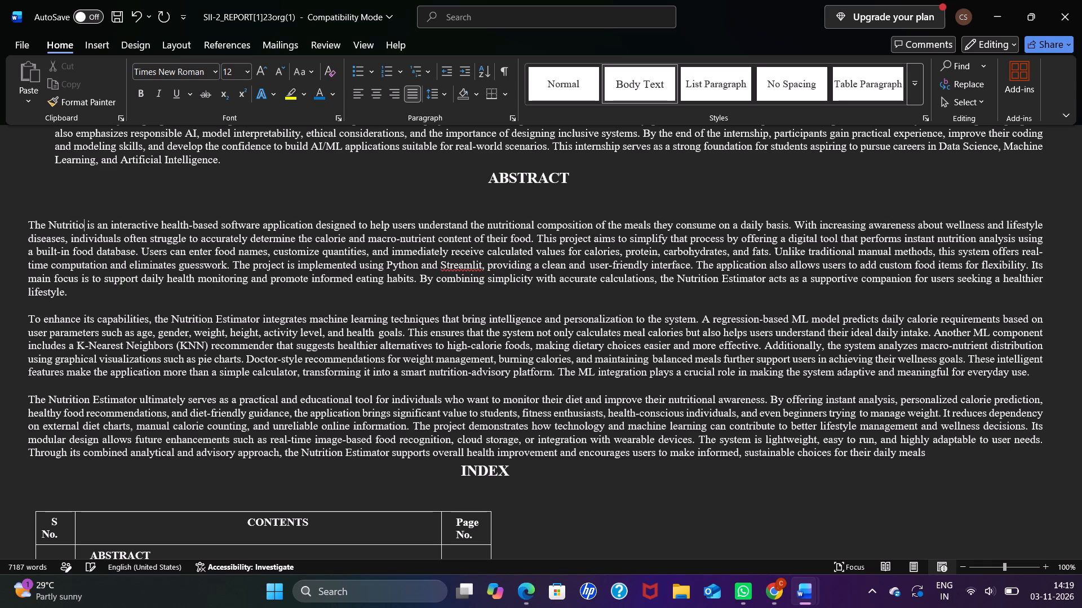
pyautogui.press('BackSpace')
pyautogui.press('BackSpace')
pyautogui.press('BackSpace')
pyautogui.press('BackSpace')
pyautogui.press('BackSpace')
pyautogui.press('BackSpace')
pyautogui.press('BackSpace')
pyautogui.press('BackSpace')
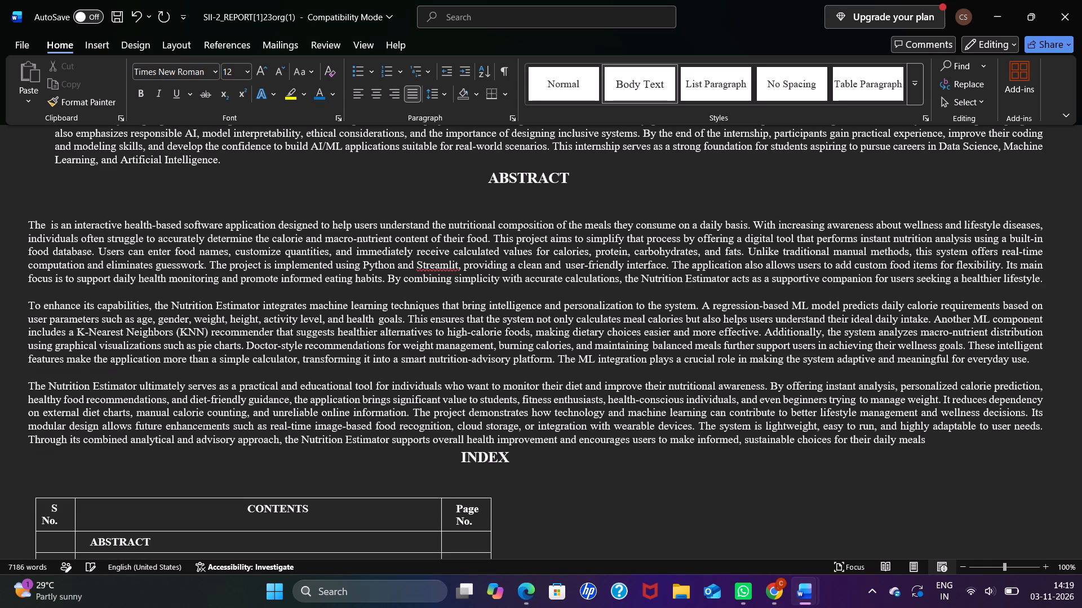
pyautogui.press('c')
pyautogui.press('BackSpace')
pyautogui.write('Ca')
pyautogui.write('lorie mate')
# Delete "Google" before "AI/ML Virtual Internship" in the third paragraph of the internship description.
pyautogui.scroll(1, 258, 205)
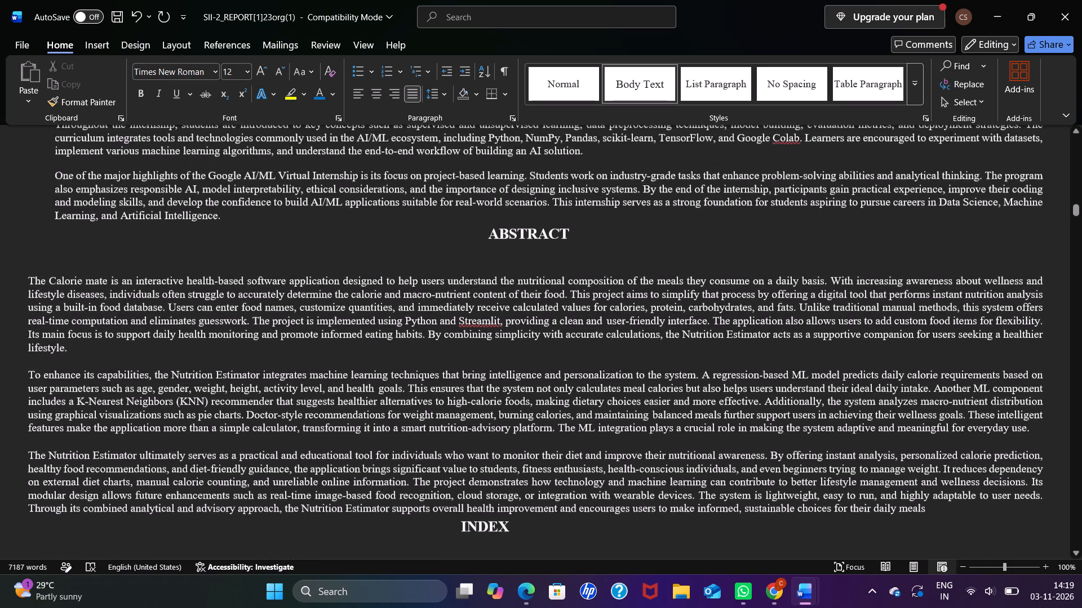
pyautogui.scroll(3, 258, 205)
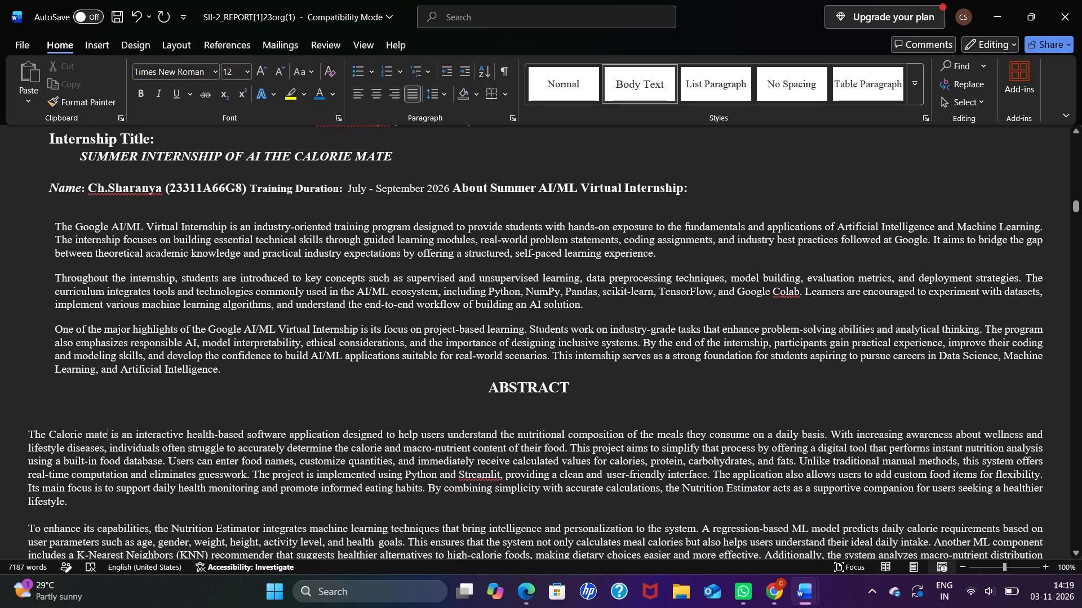
pyautogui.click(241, 327)
pyautogui.press('BackSpace')
pyautogui.press('BackSpace')
pyautogui.press('BackSpace')
pyautogui.press('BackSpace')
pyautogui.press('BackSpace')
pyautogui.press('BackSpace')
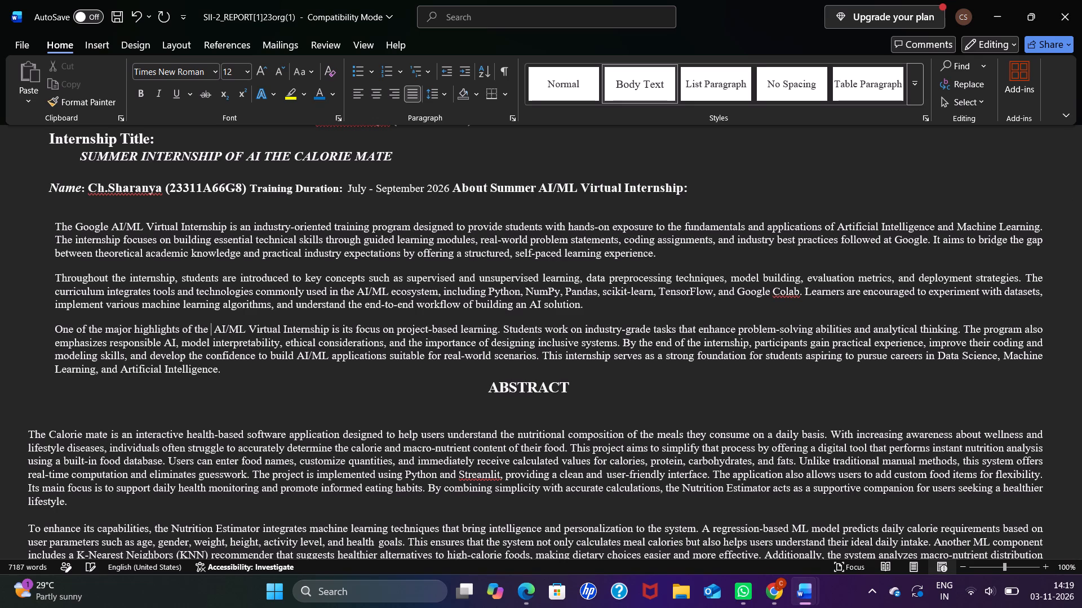
# Delete "Google" before "AI/ML Virtual Internship" in the opening sentence of the internship description.
pyautogui.scroll(-2, 281, 404)
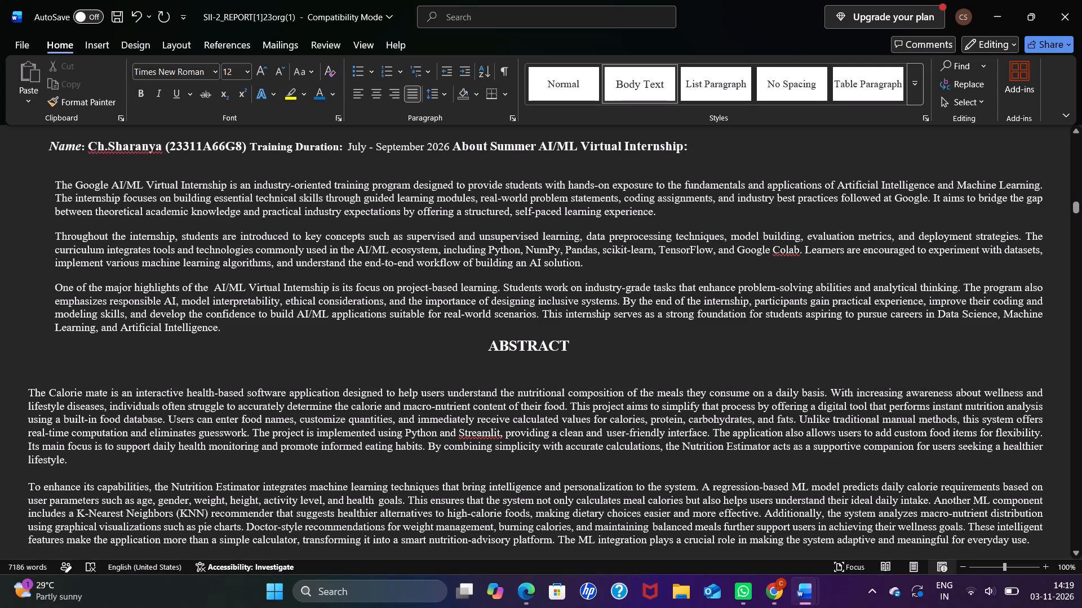
pyautogui.click(109, 185)
pyautogui.press('BackSpace')
pyautogui.press('BackSpace')
pyautogui.press('BackSpace')
pyautogui.press('BackSpace')
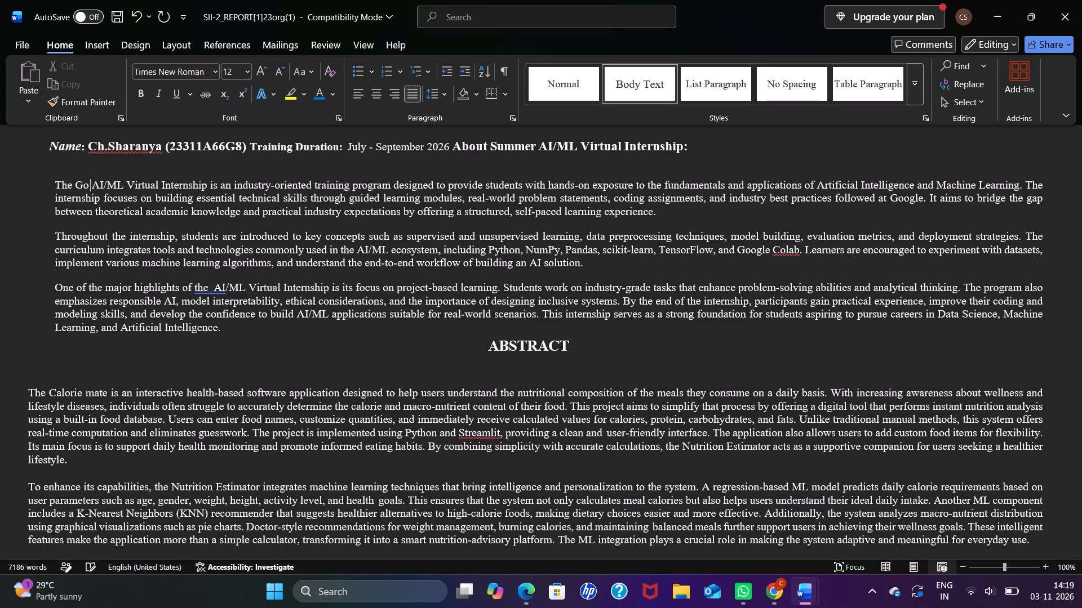
pyautogui.press('BackSpace')
pyautogui.press('BackSpace')
# Replace "Nutrition Estimator" with "Calorie mate" in the bold project name opening section 1.1 About Project.
pyautogui.scroll(-5, 109, 185)
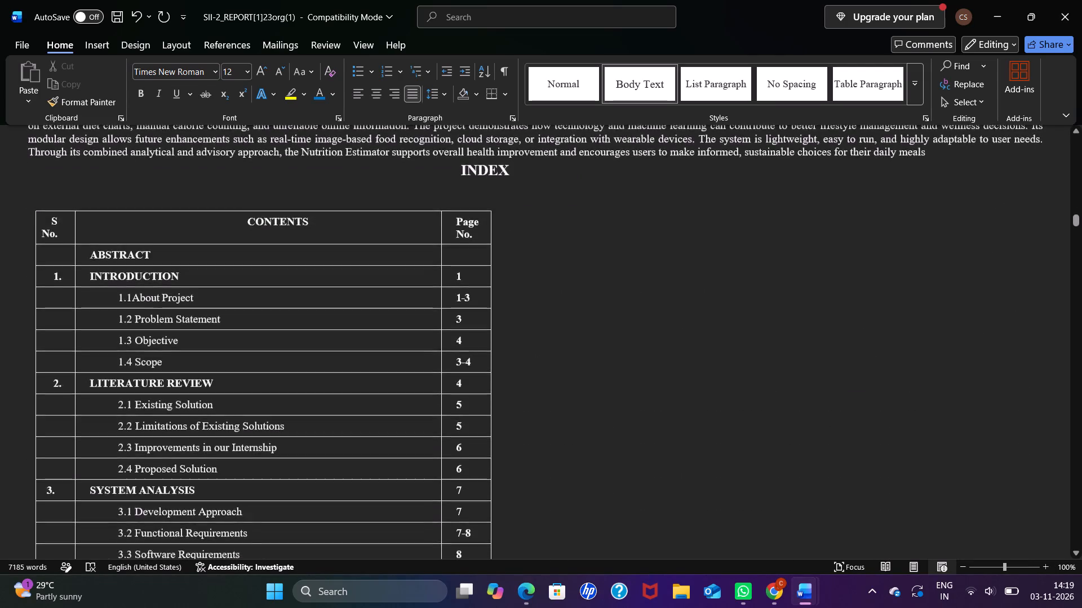
pyautogui.scroll(-5, 109, 185)
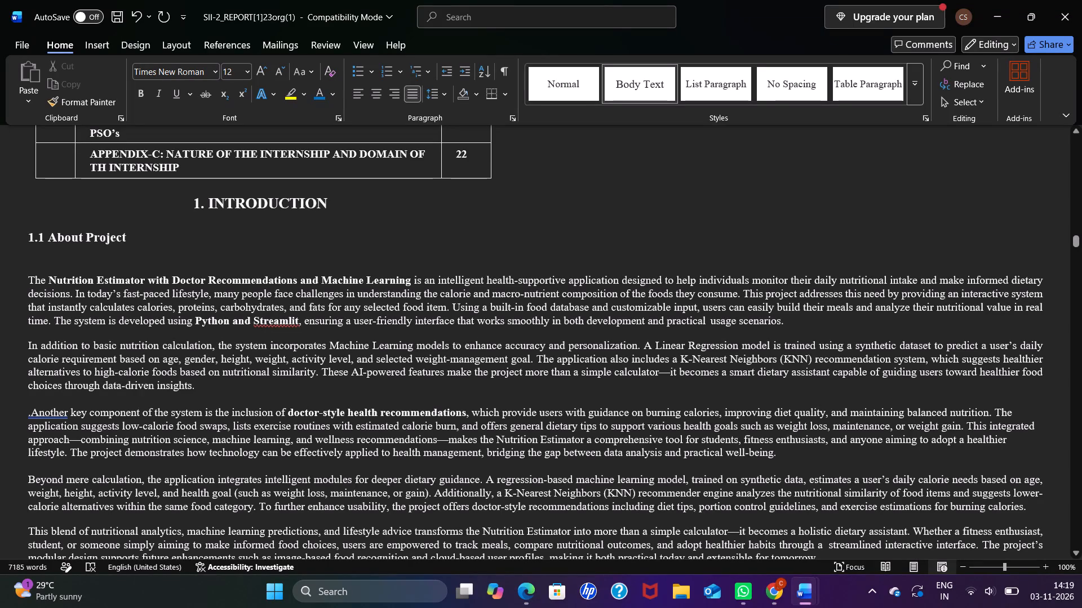
pyautogui.click(147, 280)
pyautogui.press('BackSpace')
pyautogui.press('BackSpace')
pyautogui.press('BackSpace')
pyautogui.press('BackSpace')
pyautogui.press('BackSpace')
pyautogui.press('BackSpace')
pyautogui.press('BackSpace')
pyautogui.press('BackSpace')
pyautogui.press('BackSpace')
pyautogui.press('BackSpace')
pyautogui.press('BackSpace')
pyautogui.press('BackSpace')
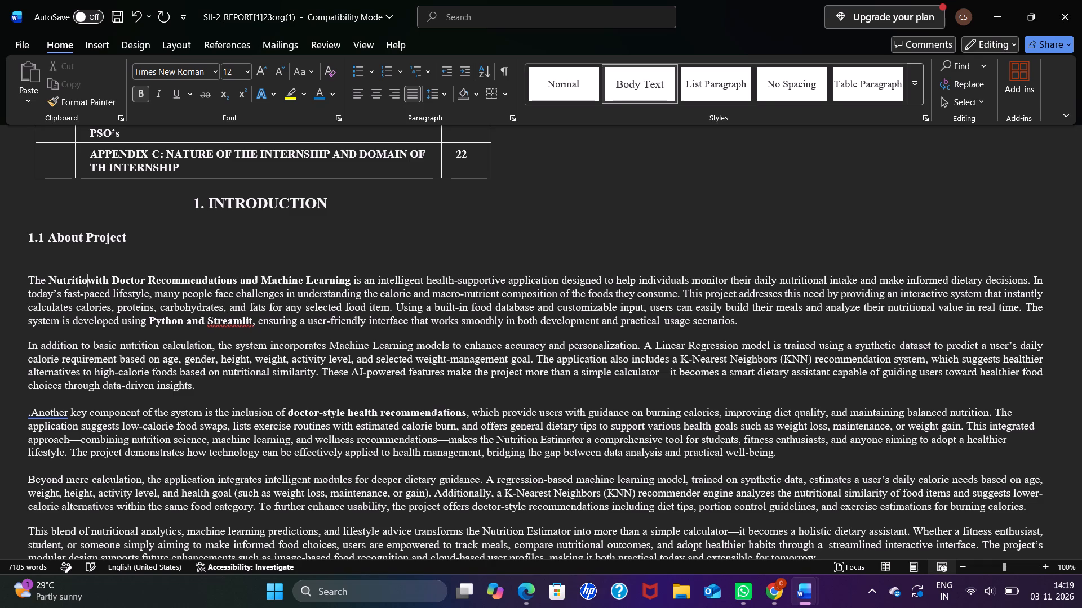
pyautogui.press('BackSpace')
pyautogui.press('BackSpace')
pyautogui.press('BackSpace')
pyautogui.press('BackSpace')
pyautogui.press('BackSpace')
pyautogui.press('BackSpace')
pyautogui.press('BackSpace')
pyautogui.press('BackSpace')
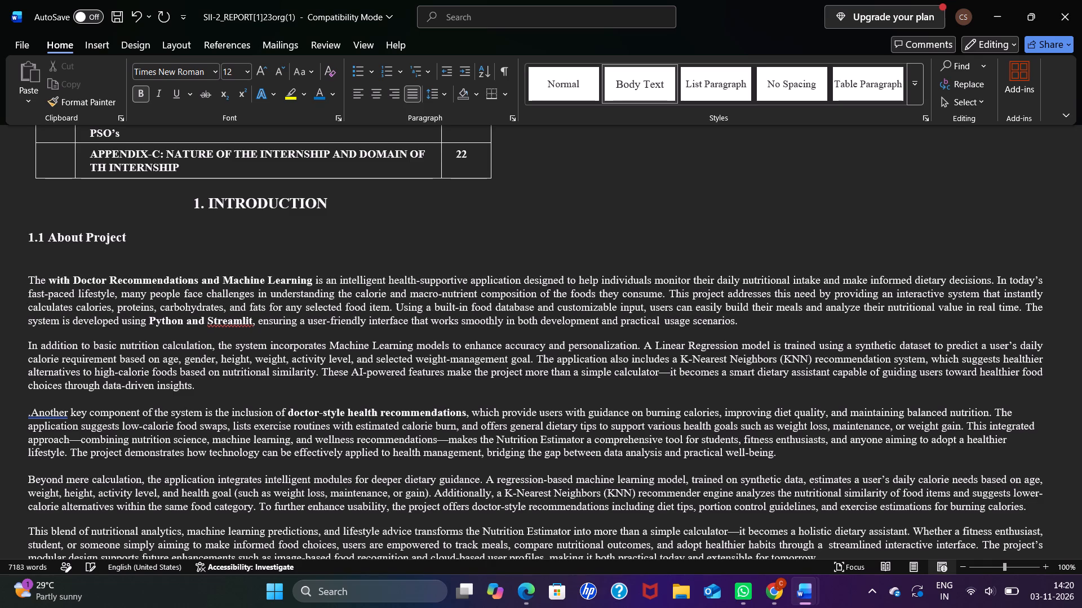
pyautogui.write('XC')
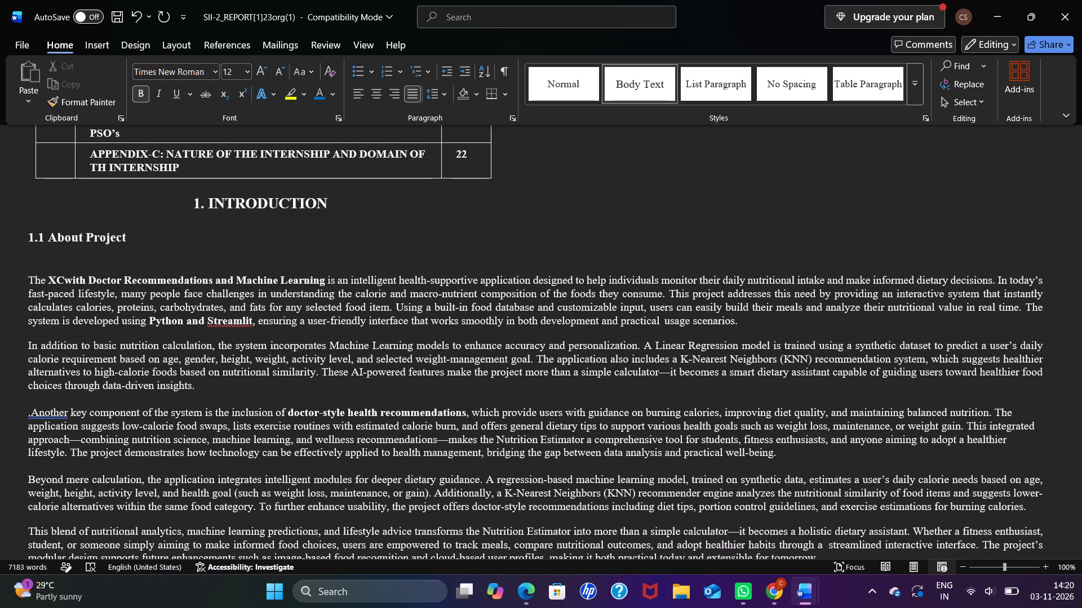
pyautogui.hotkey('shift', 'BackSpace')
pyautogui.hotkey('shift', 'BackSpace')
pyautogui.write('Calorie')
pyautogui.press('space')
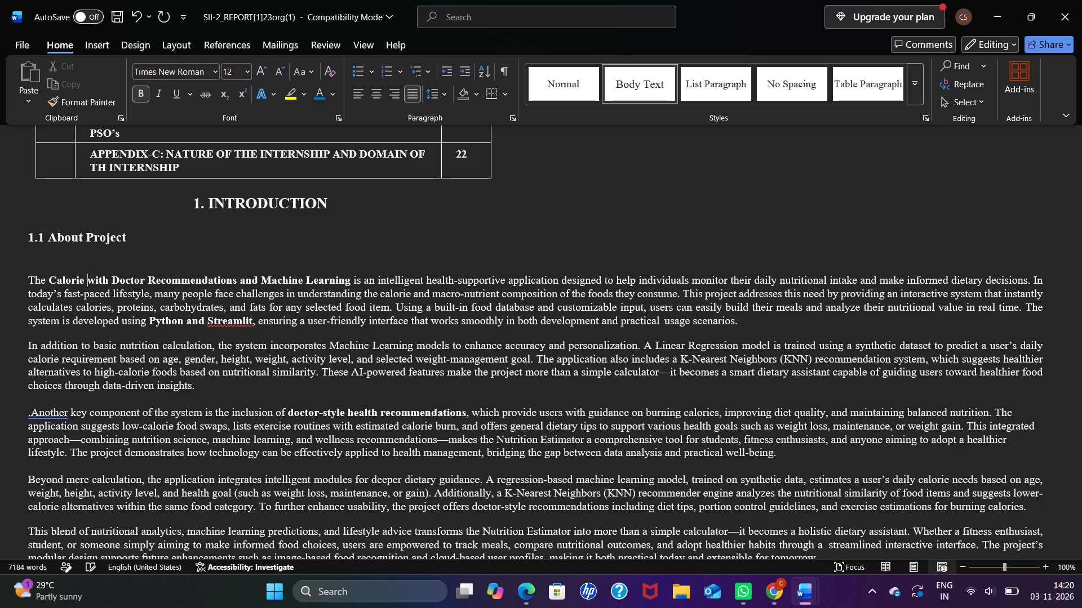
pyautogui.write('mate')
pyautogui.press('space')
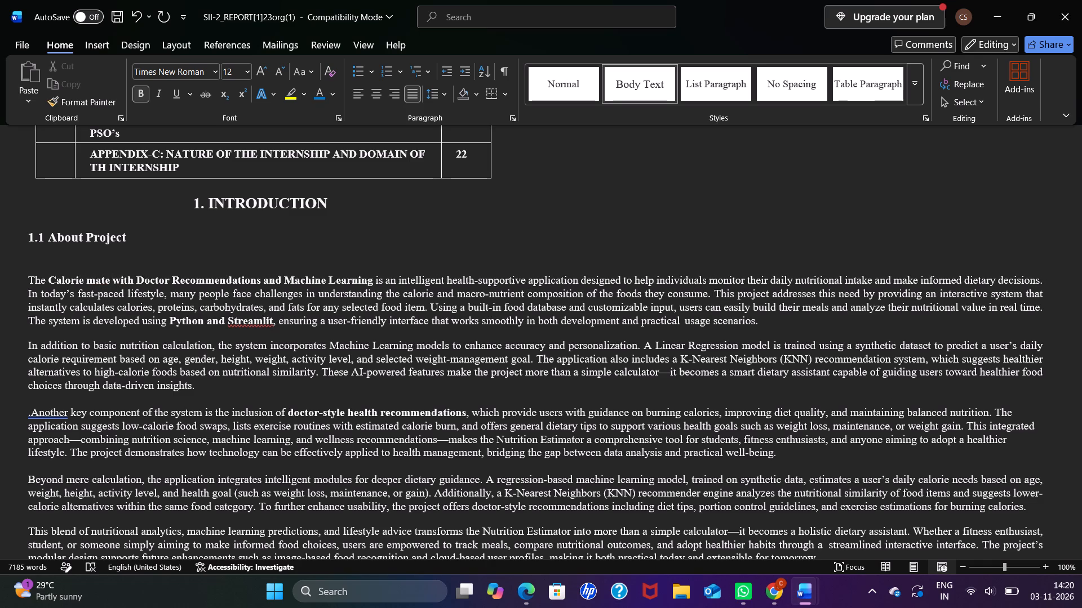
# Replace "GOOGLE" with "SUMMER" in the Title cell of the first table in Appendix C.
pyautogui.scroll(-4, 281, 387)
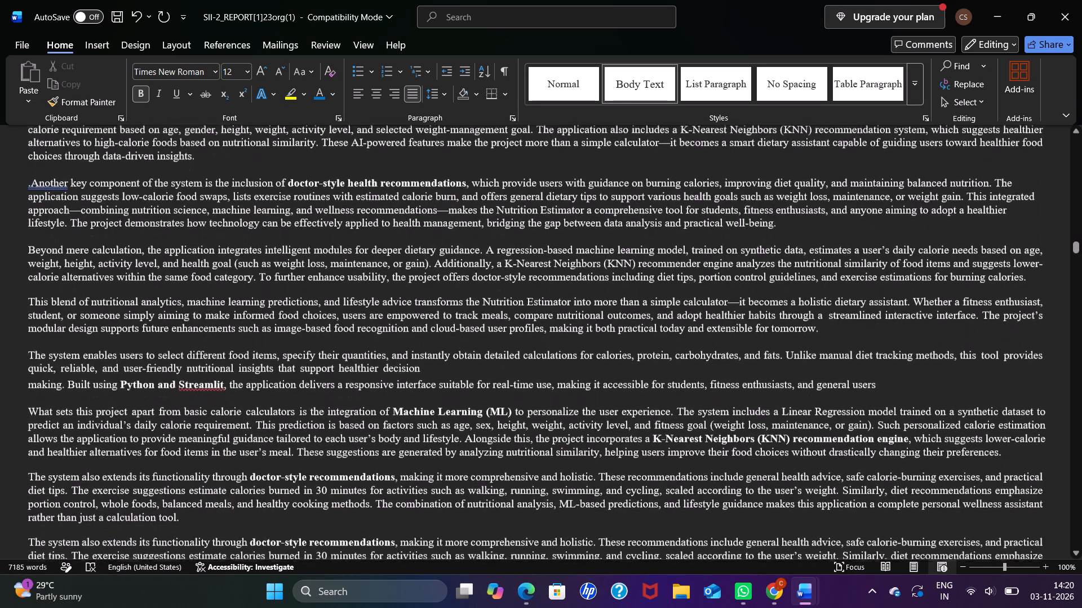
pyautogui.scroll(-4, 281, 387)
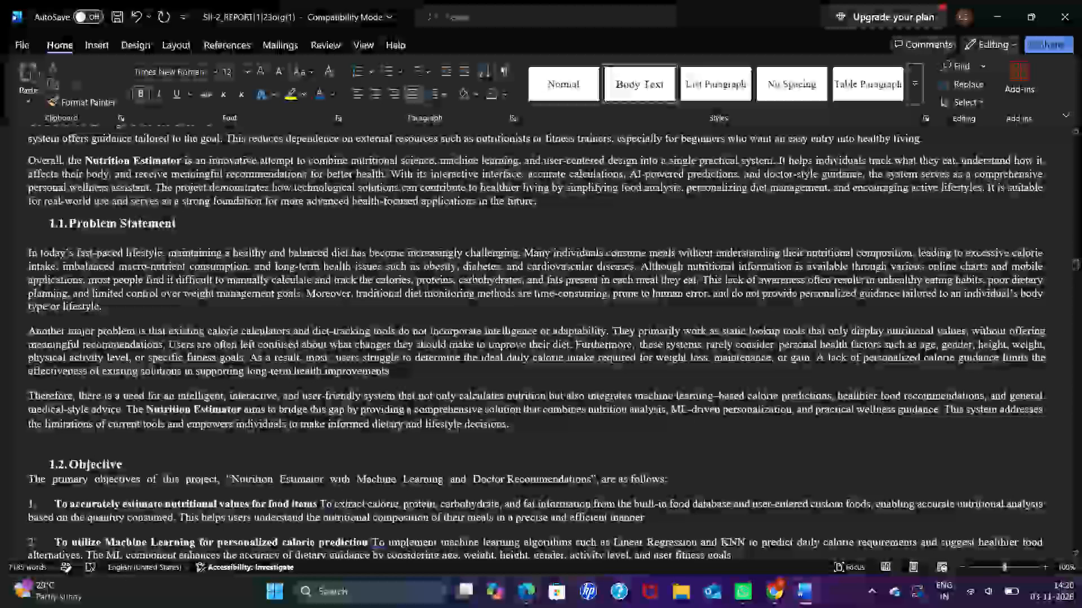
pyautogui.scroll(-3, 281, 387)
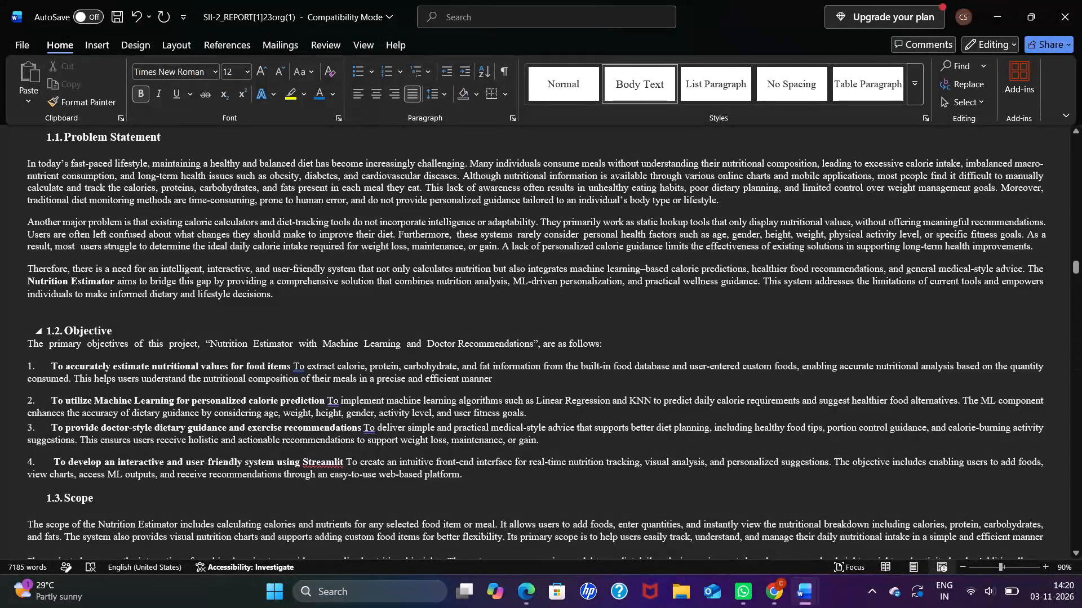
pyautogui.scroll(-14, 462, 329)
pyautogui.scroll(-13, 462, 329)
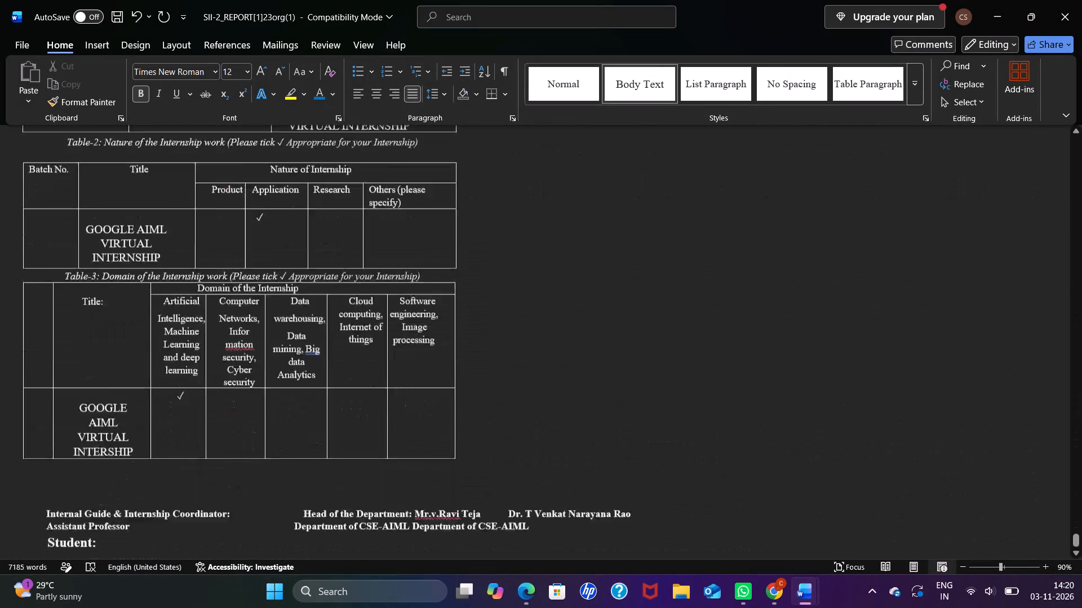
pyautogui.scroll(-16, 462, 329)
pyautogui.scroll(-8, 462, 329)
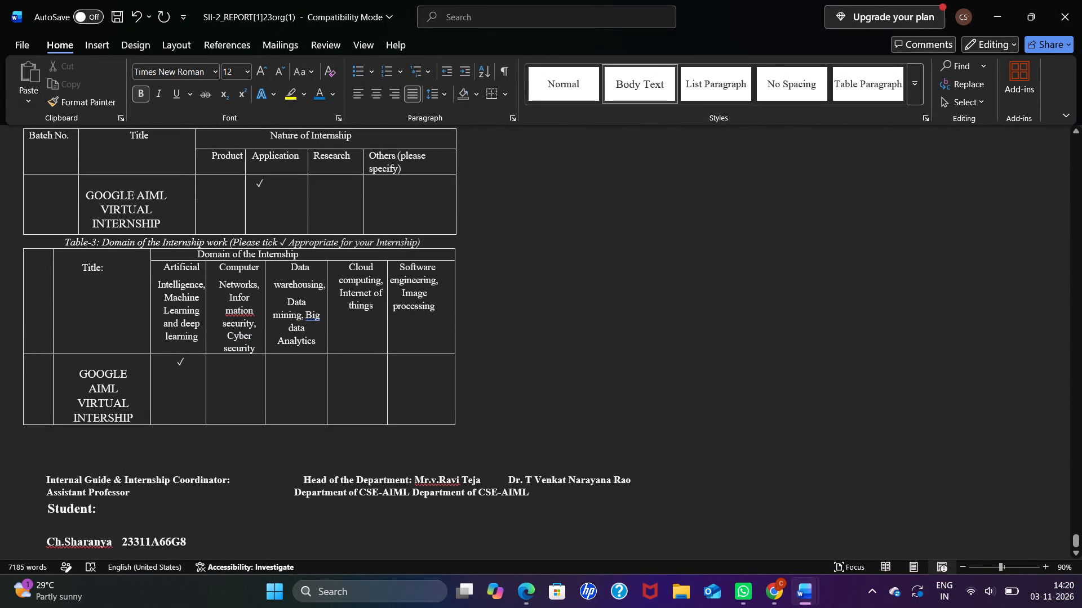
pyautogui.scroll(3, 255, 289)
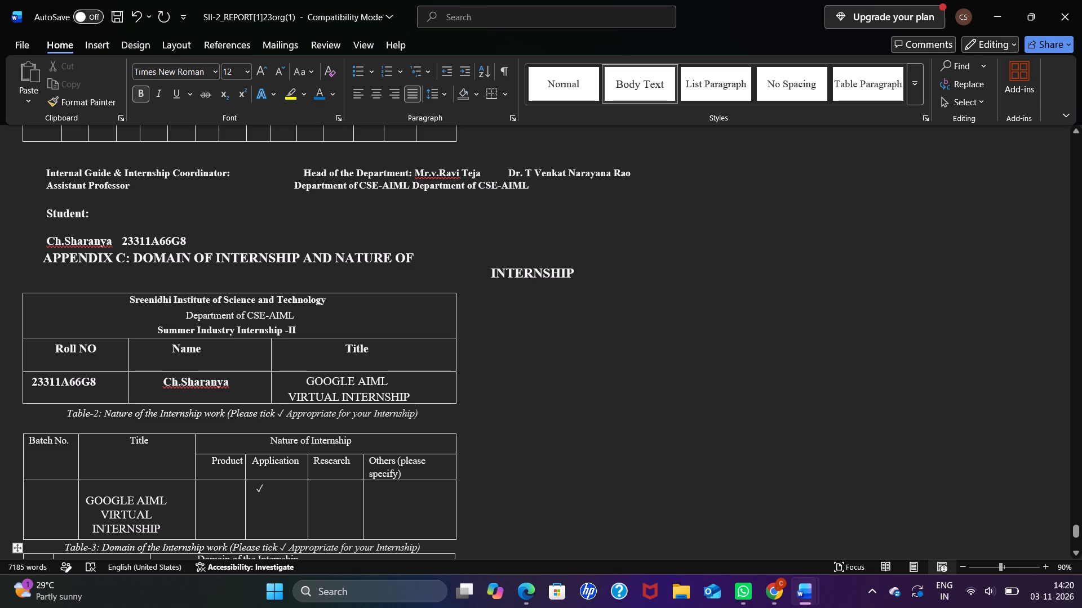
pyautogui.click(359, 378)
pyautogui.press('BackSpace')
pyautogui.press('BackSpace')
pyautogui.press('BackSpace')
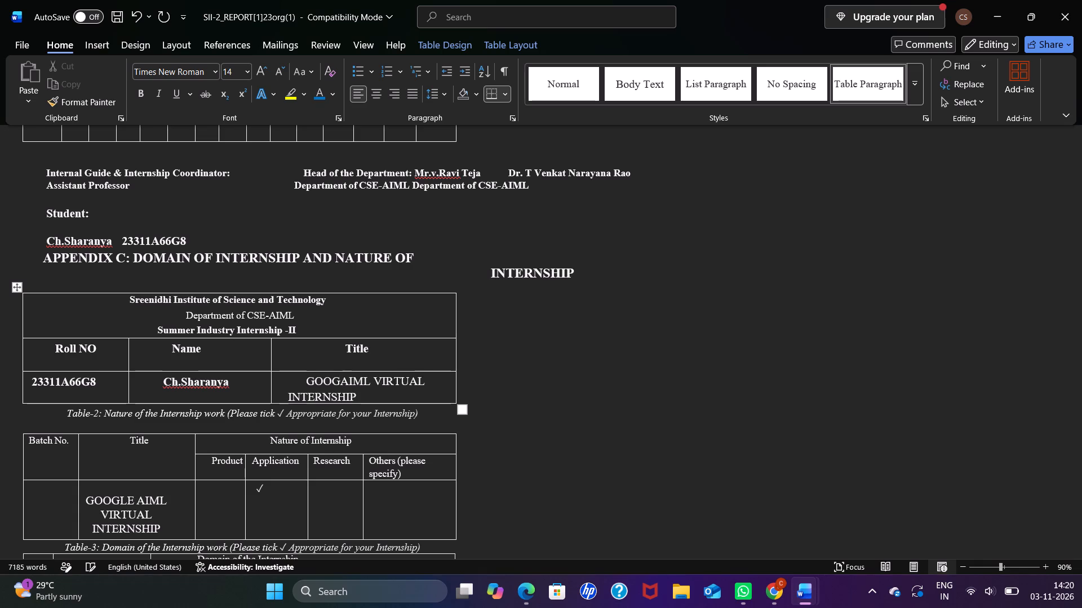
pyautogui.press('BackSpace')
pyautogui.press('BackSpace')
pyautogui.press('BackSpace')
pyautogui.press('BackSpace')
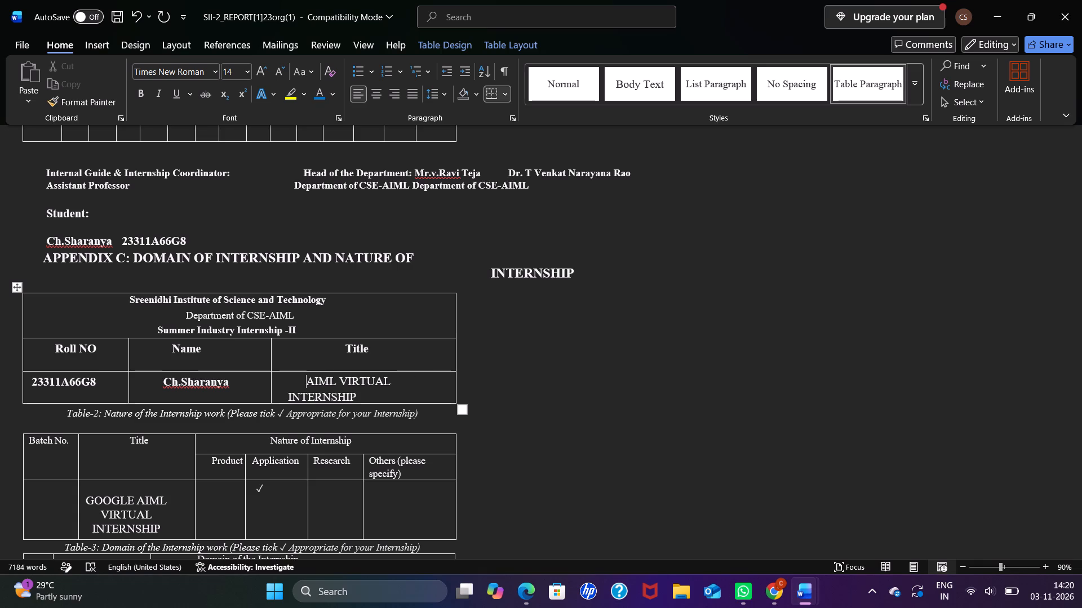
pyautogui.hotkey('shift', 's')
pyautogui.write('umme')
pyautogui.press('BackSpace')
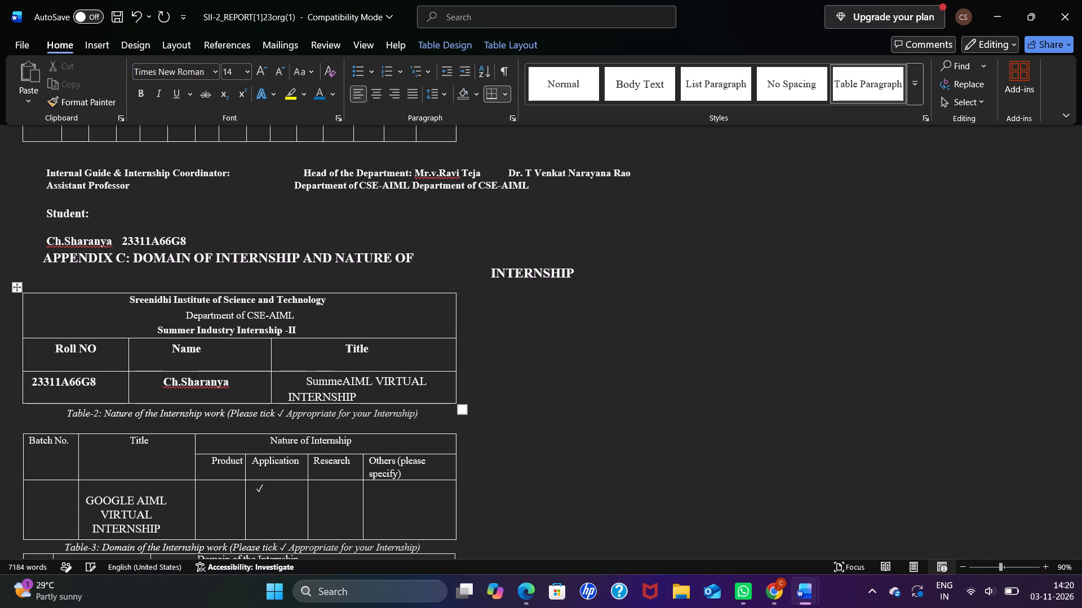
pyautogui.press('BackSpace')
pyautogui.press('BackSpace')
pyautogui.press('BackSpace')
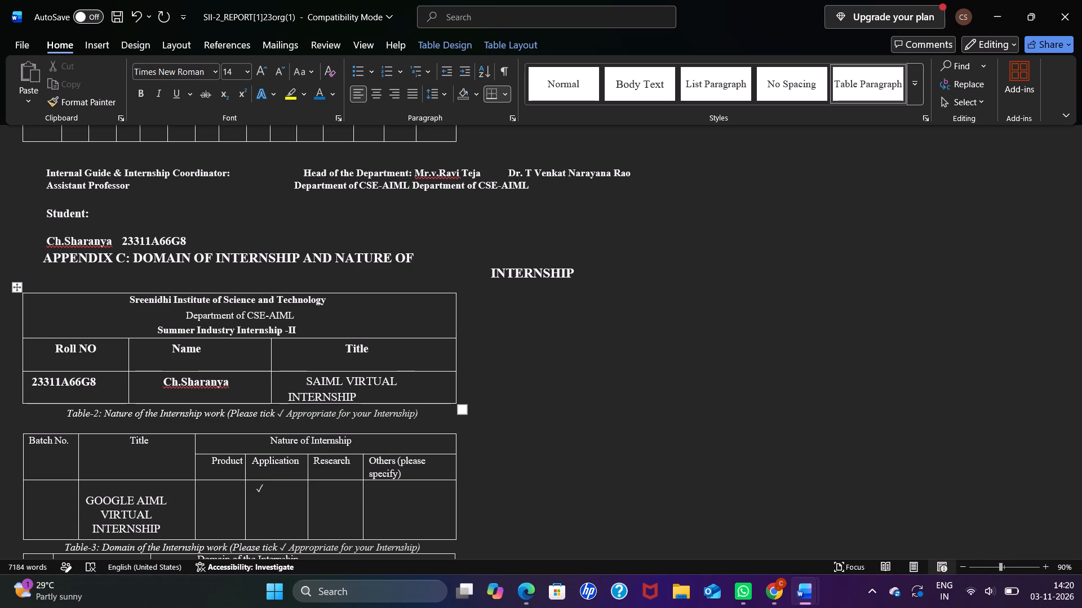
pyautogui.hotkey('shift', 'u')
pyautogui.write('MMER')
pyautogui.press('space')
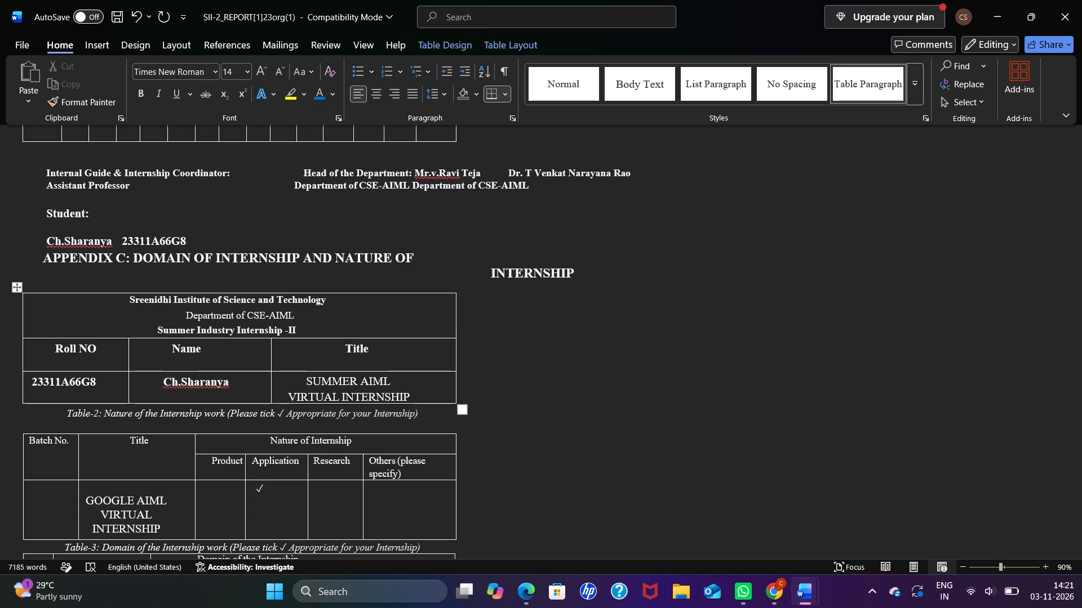
# Append "ON THE CALORIE MATE" to the internship title in the first Appendix C table.
pyautogui.click(410, 395)
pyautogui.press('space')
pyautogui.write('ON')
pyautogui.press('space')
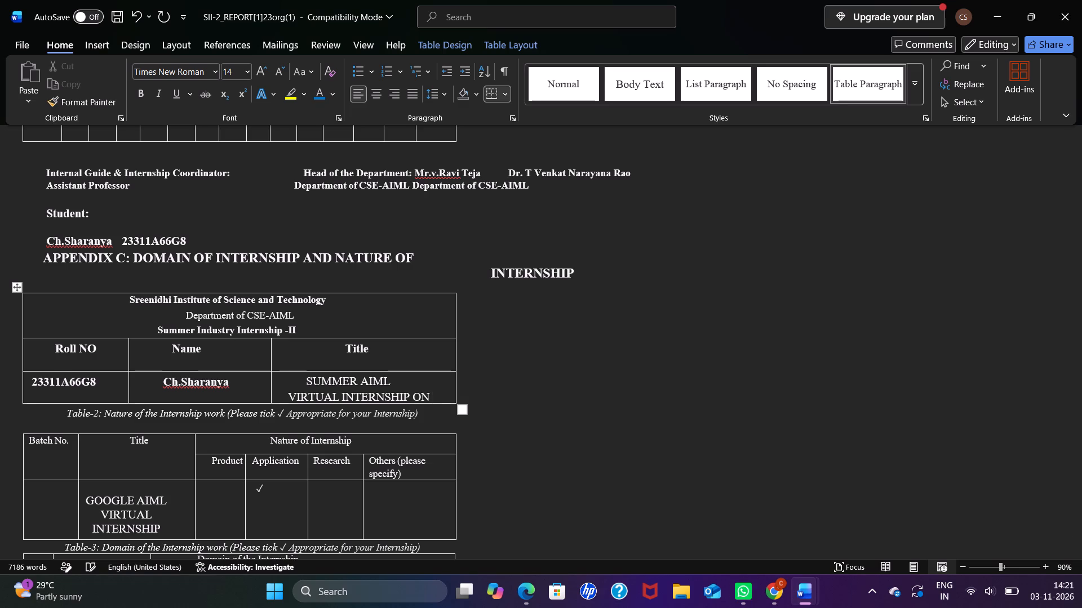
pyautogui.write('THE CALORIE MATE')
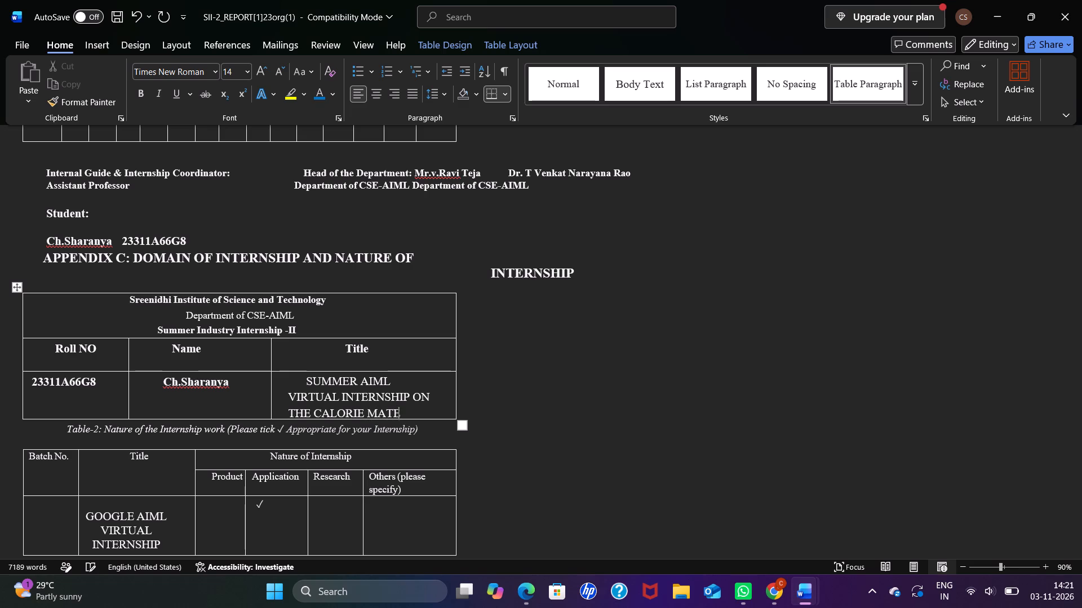
# Delete "SUMMER AIML VIRTUAL INTERNSHIP ON" from the first Appendix C table's Title cell, keeping only "THE CALORIE MATE".
pyautogui.scroll(-1, 419, 397)
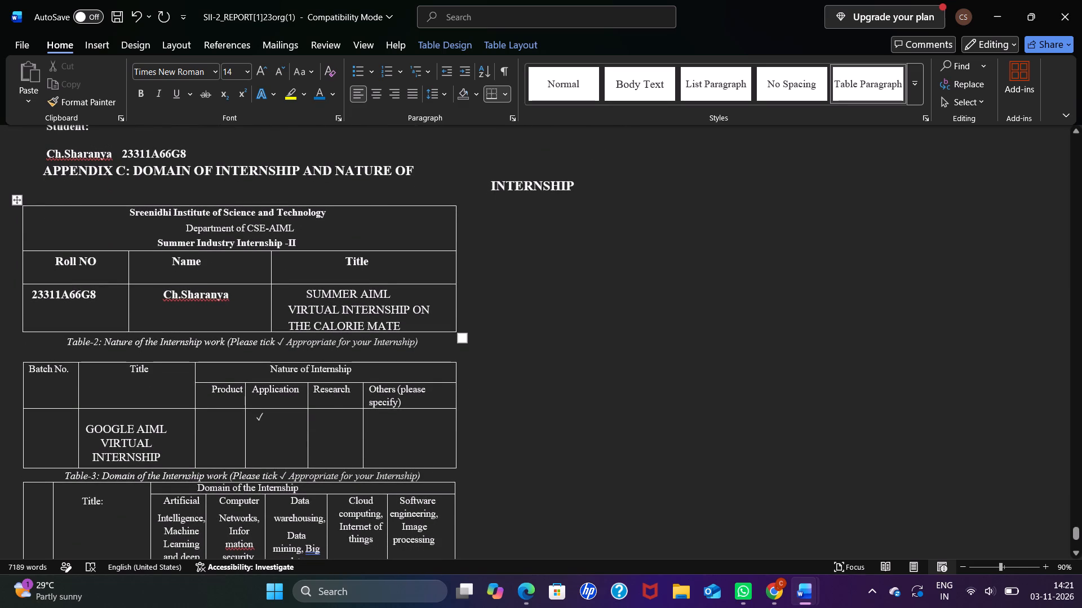
pyautogui.click(433, 305)
pyautogui.press('BackSpace')
pyautogui.press('BackSpace')
pyautogui.press('BackSpace')
pyautogui.press('BackSpace')
pyautogui.press('BackSpace')
pyautogui.press('BackSpace')
pyautogui.press('BackSpace')
pyautogui.press('BackSpace')
pyautogui.press('BackSpace')
pyautogui.press('BackSpace')
pyautogui.press('BackSpace')
pyautogui.press('BackSpace')
pyautogui.press('BackSpace')
pyautogui.press('BackSpace')
pyautogui.press('BackSpace')
pyautogui.press('BackSpace')
pyautogui.press('BackSpace')
pyautogui.press('BackSpace')
pyautogui.press('BackSpace')
pyautogui.press('BackSpace')
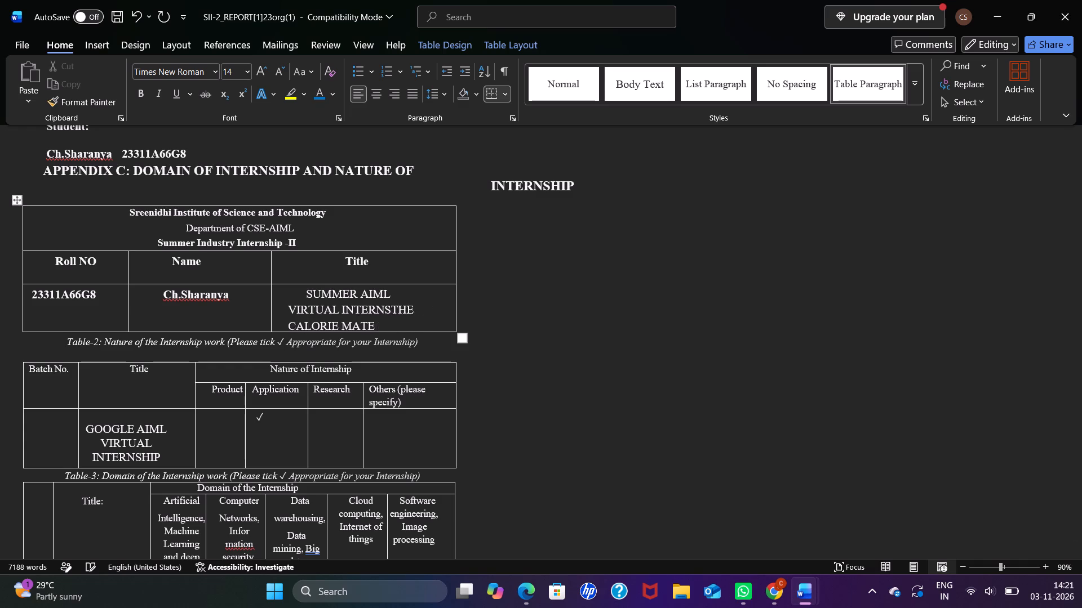
pyautogui.press('BackSpace')
pyautogui.press('BackSpace')
pyautogui.press('BackSpace')
pyautogui.press('BackSpace')
pyautogui.press('BackSpace')
pyautogui.press('BackSpace')
pyautogui.press('BackSpace')
pyautogui.press('BackSpace')
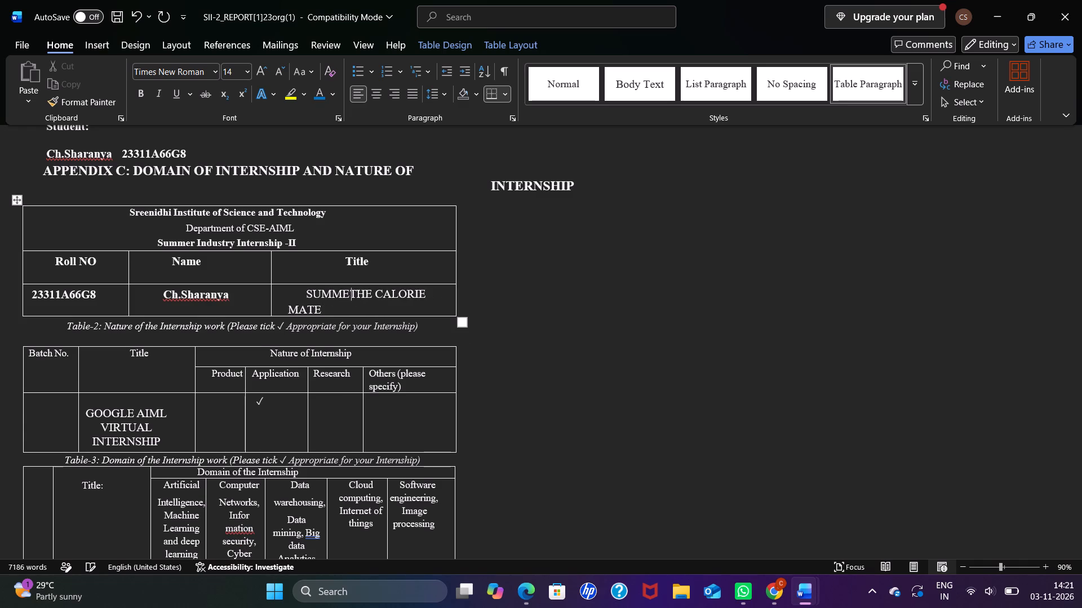
pyautogui.press('BackSpace')
pyautogui.press('BackSpace')
pyautogui.press('BackSpace')
pyautogui.press('BackSpace')
pyautogui.press('BackSpace')
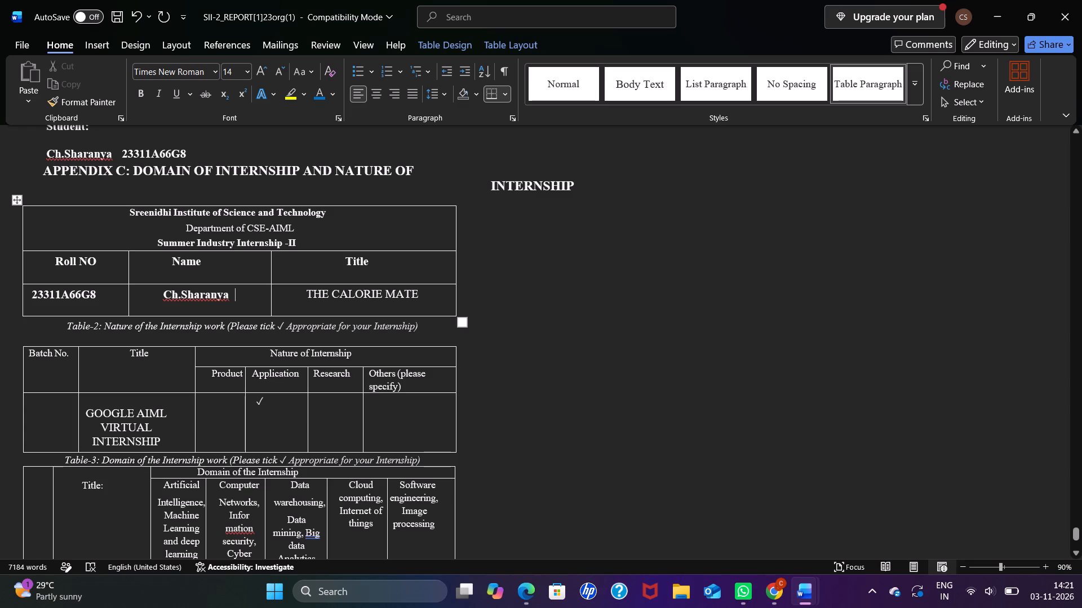
# Replace the "GOOGLE AIML VIRTUAL INTERNSHIP" title in Appendix C's Table-2 (Nature of the Internship work) with "THE CALORIE MATE".
pyautogui.moveTo(87, 414); pyautogui.dragTo(164, 449)
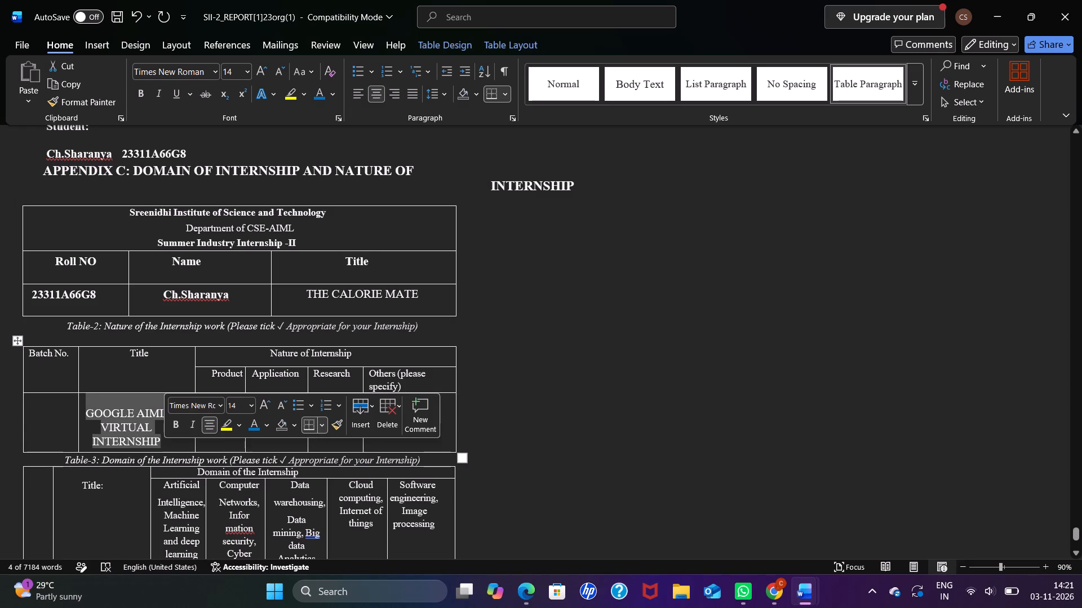
pyautogui.press('BackSpace')
pyautogui.moveTo(307, 291); pyautogui.dragTo(410, 298)
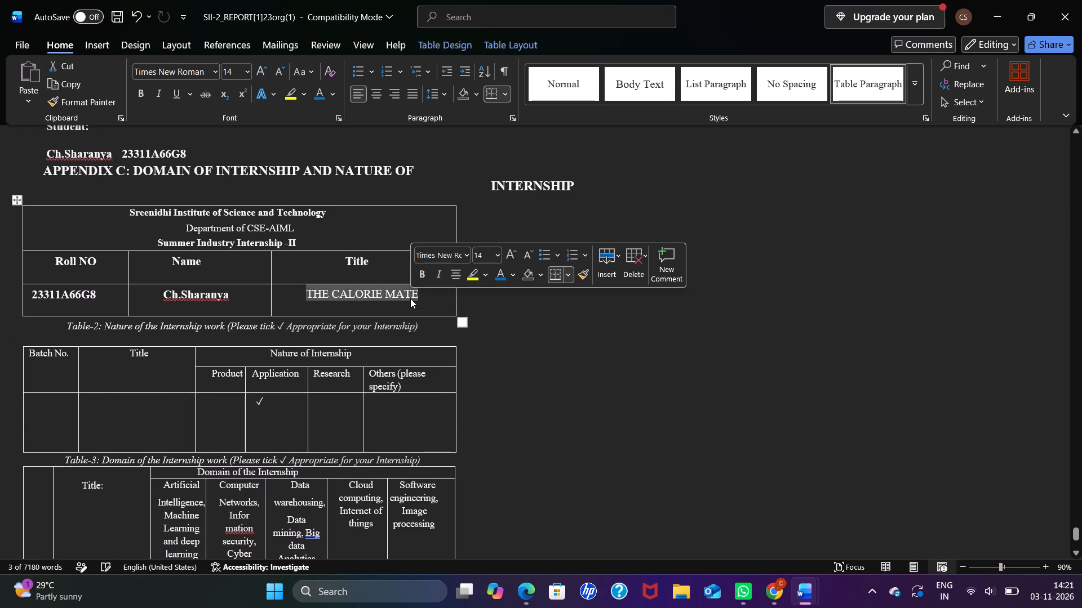
pyautogui.hotkey('ctrl', 'v')
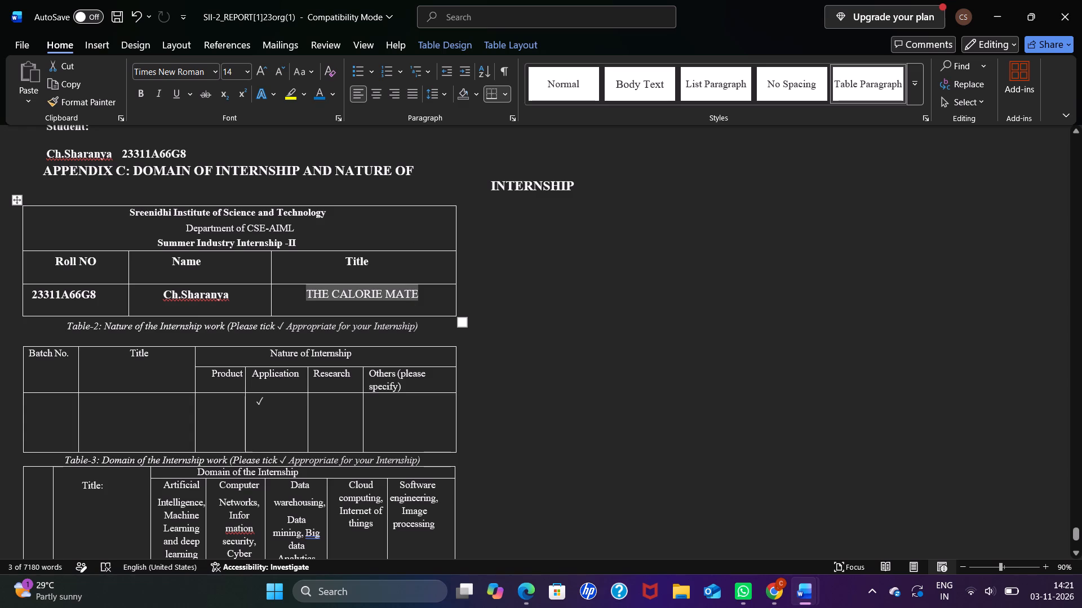
pyautogui.click(125, 407)
pyautogui.hotkey('ctrl', 'v')
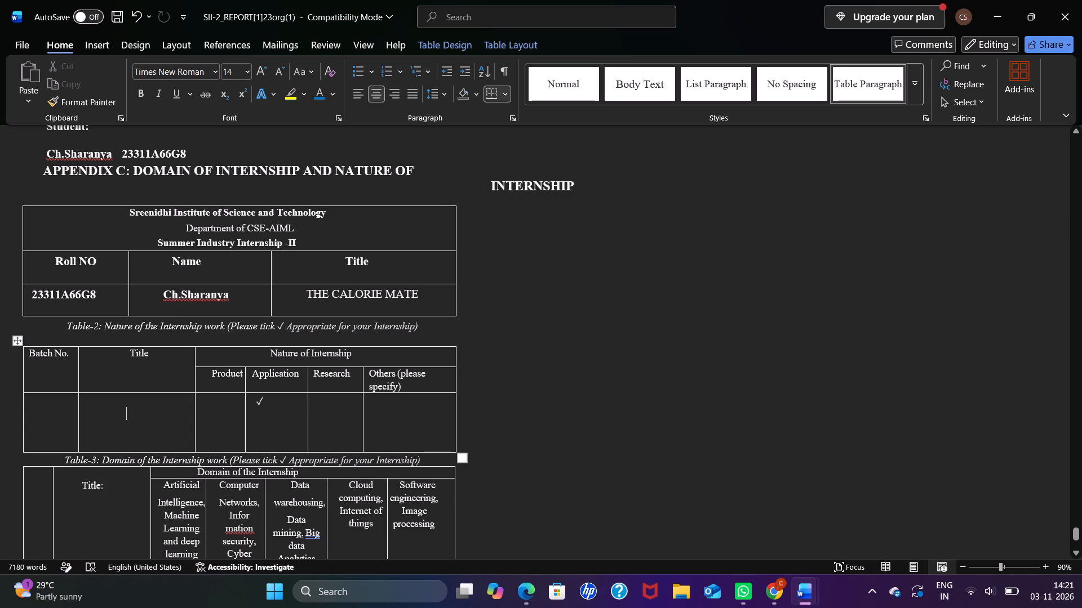
pyautogui.hotkey('ctrl', 'v')
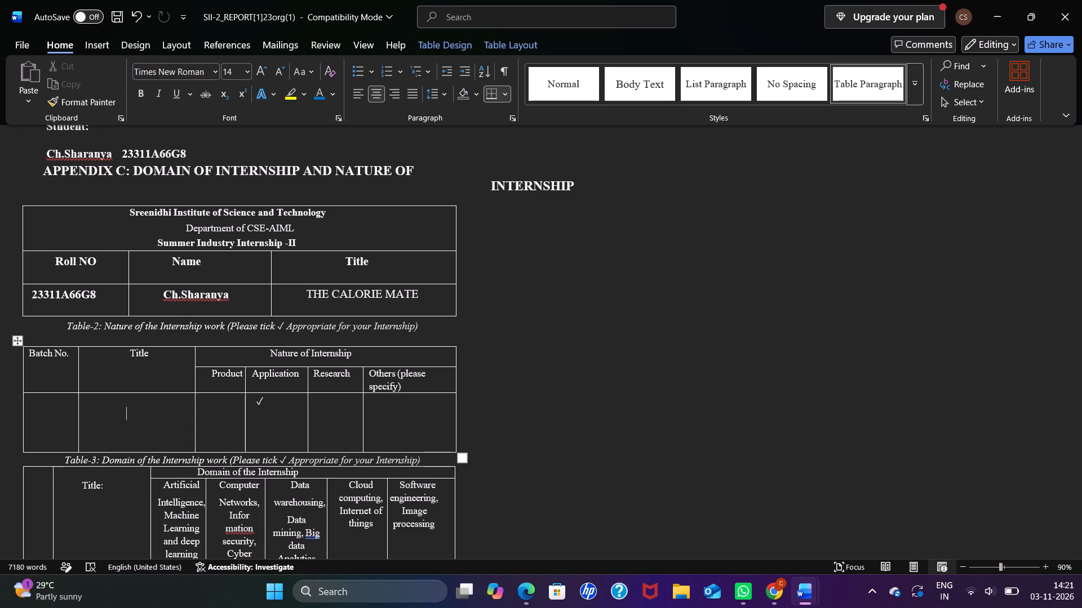
pyautogui.click(125, 407)
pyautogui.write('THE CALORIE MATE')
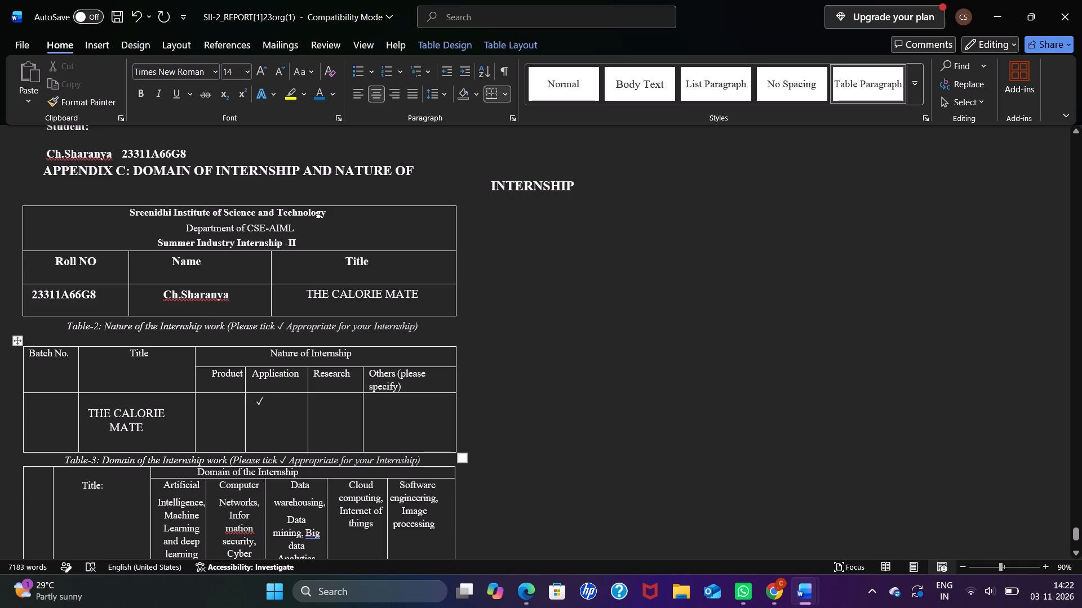
# Replace the "GOOGLE AIML VIRTUAL INTERSHIP" title in Appendix C's Table-3 (Domain of the Internship work) with "THE CALORIE MATE".
pyautogui.scroll(-2, 559, 403)
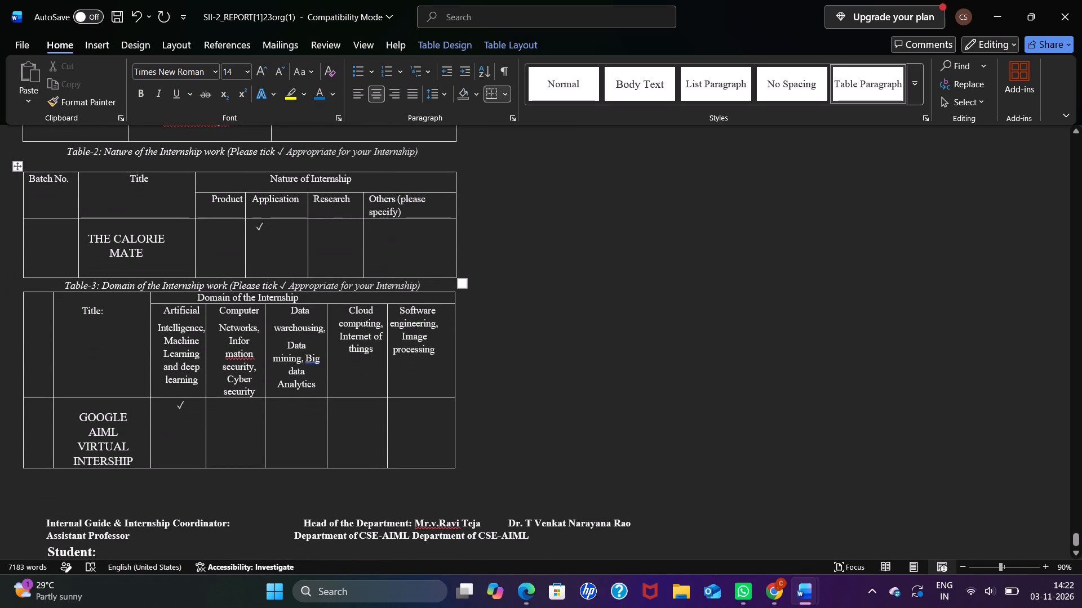
pyautogui.click(62, 417)
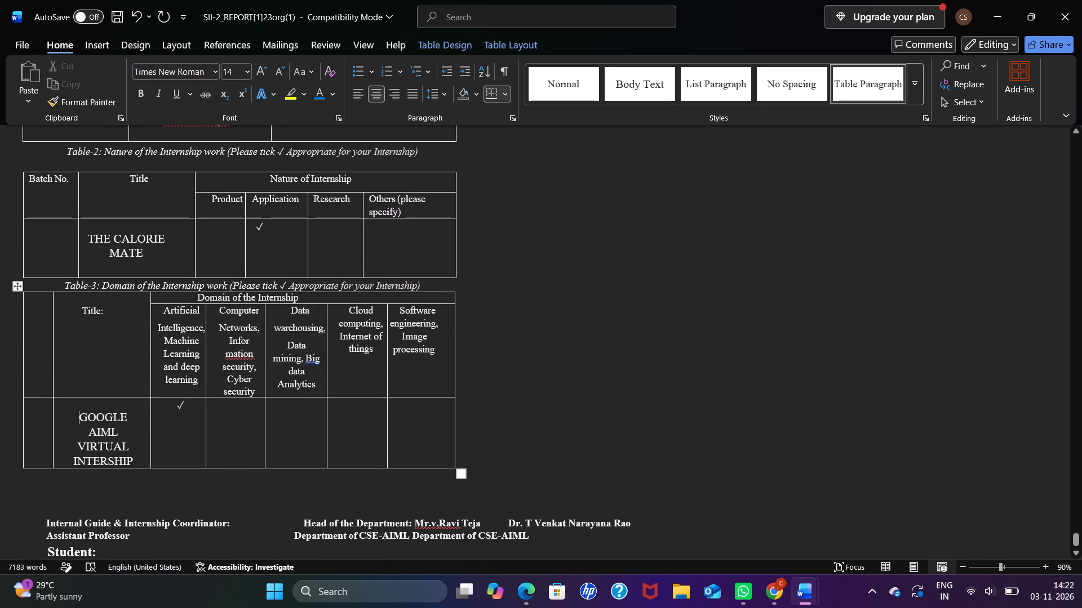
pyautogui.moveTo(90, 414); pyautogui.dragTo(110, 414)
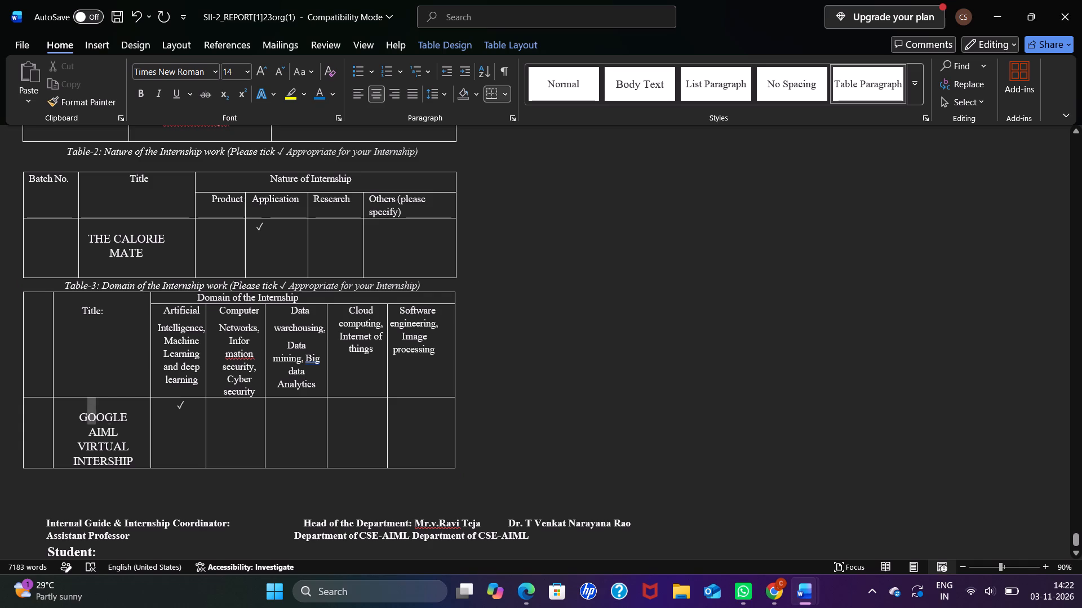
pyautogui.moveTo(110, 414); pyautogui.dragTo(134, 457)
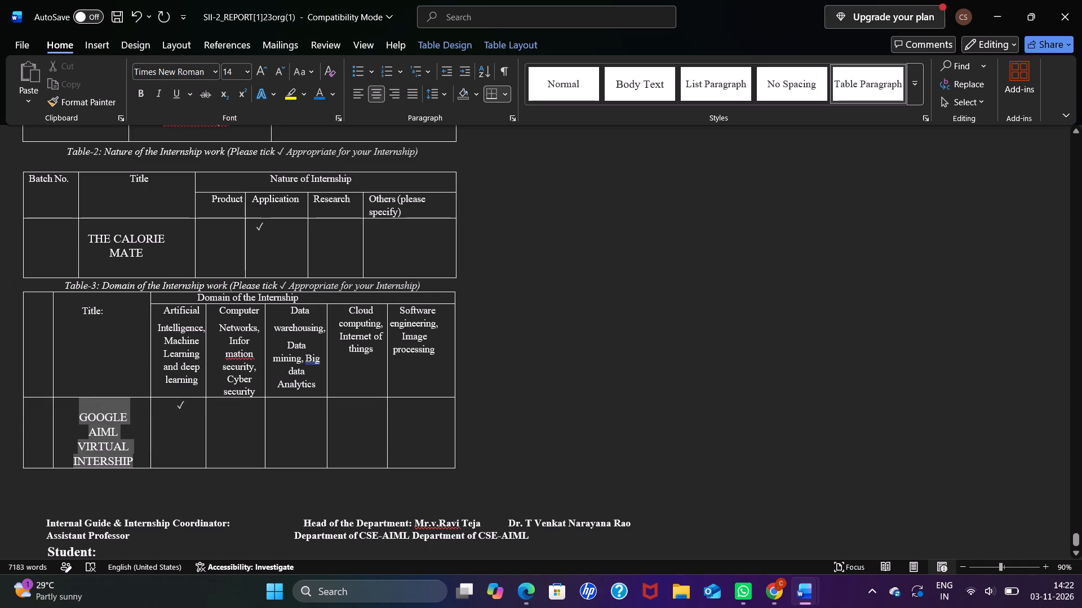
pyautogui.moveTo(134, 457); pyautogui.dragTo(135, 460)
pyautogui.press('BackSpace')
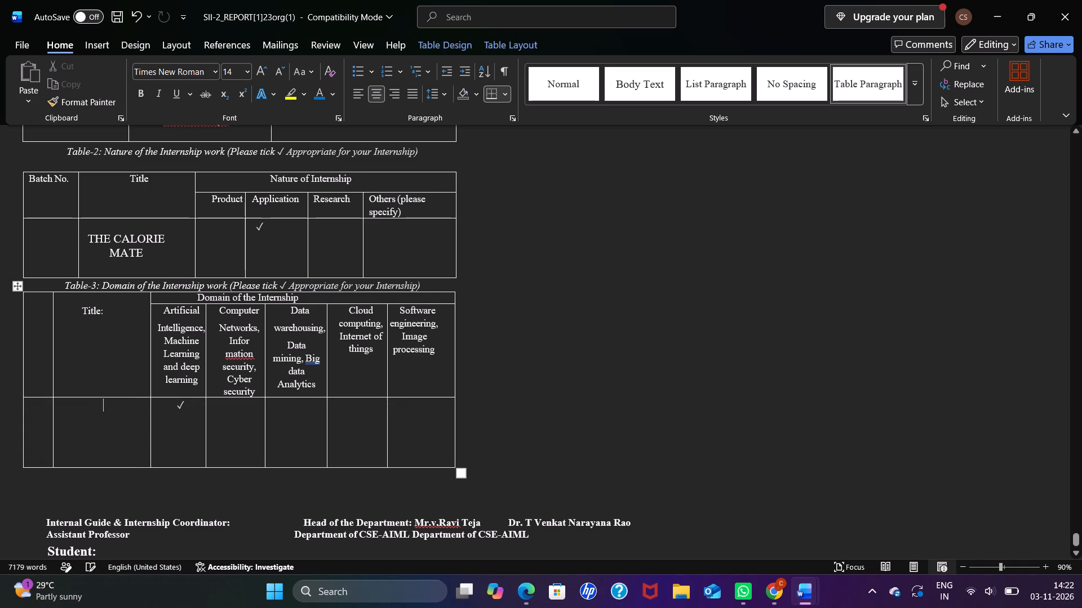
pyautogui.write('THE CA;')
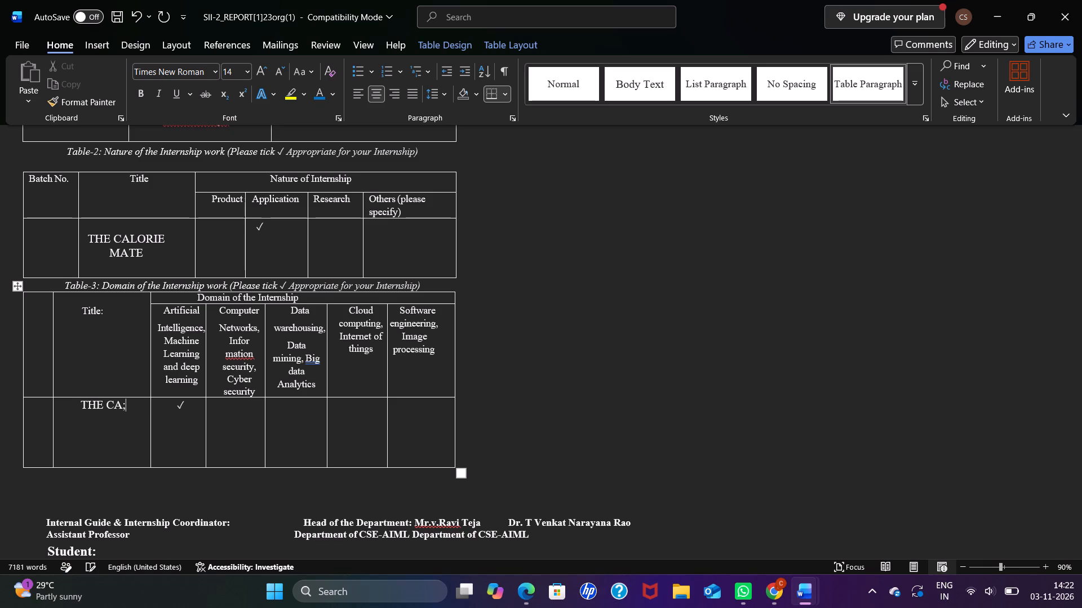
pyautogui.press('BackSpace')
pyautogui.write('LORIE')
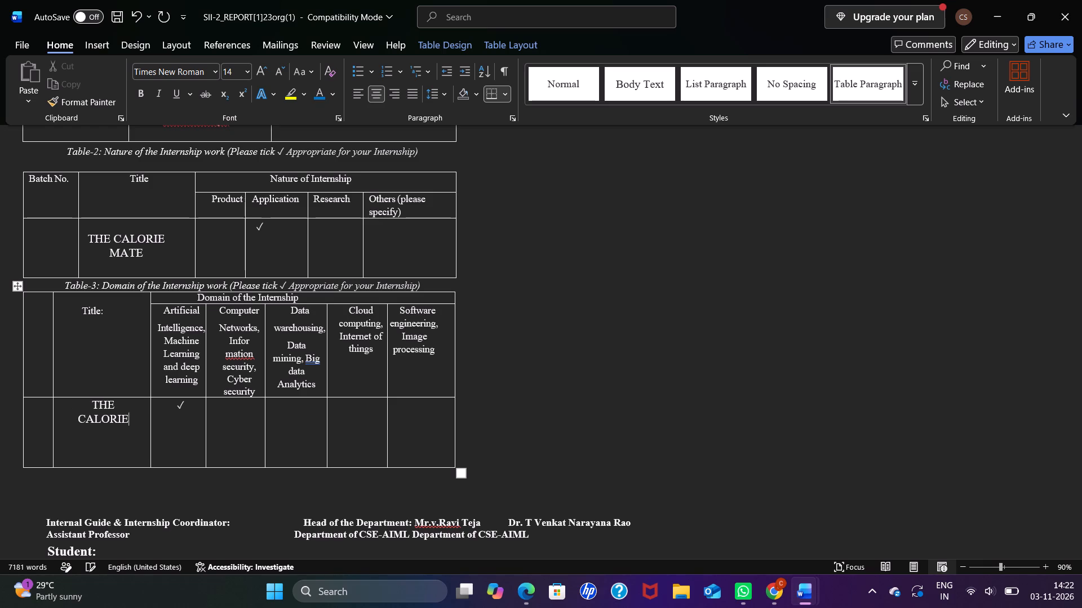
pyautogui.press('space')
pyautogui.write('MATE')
# Capitalize the initial "V" after "Mr." in the signature line below Table-3 in Appendix C.
pyautogui.scroll(-4, 605, 387)
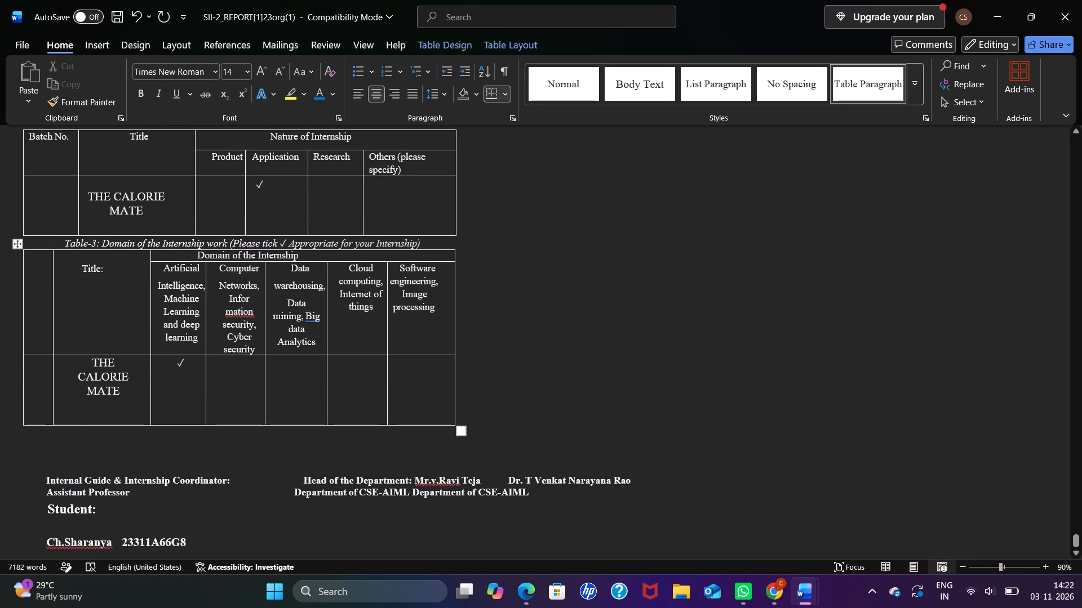
pyautogui.scroll(-1, 605, 387)
pyautogui.click(437, 476)
pyautogui.click(437, 476)
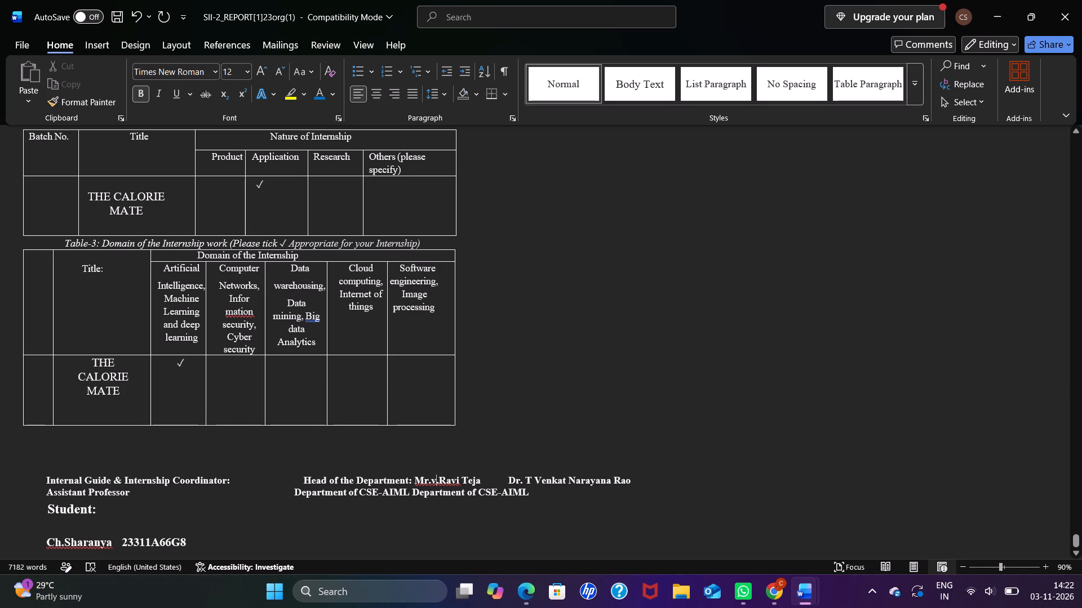
pyautogui.press('BackSpace')
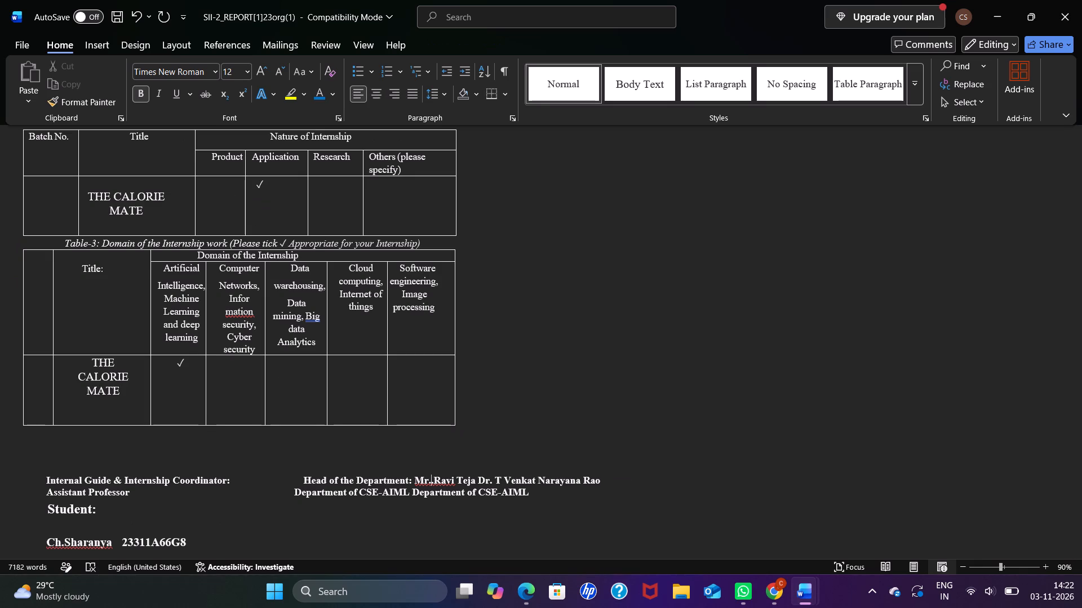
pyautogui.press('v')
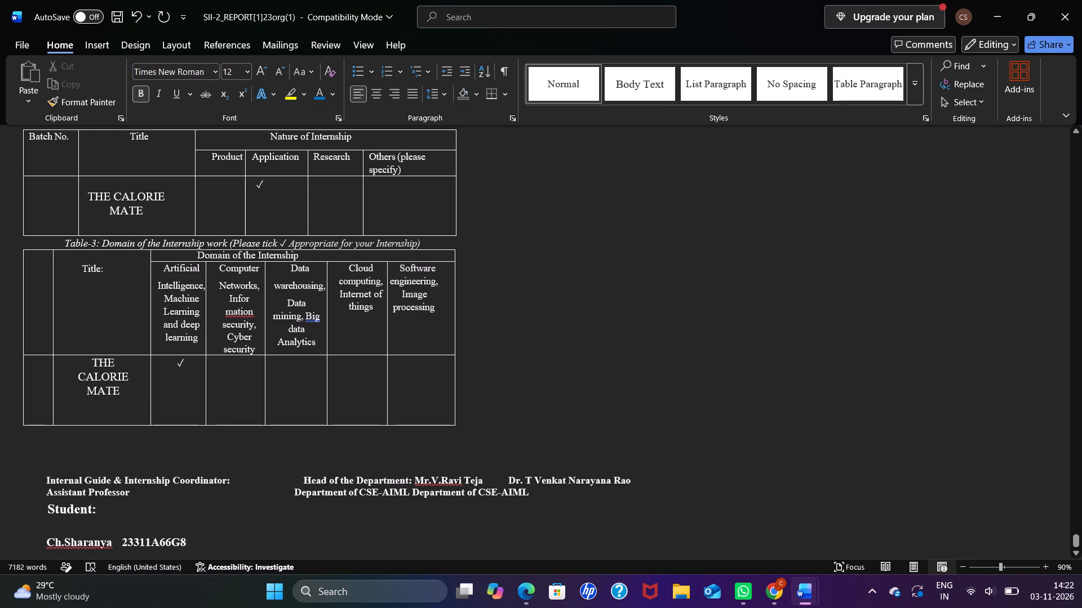
# Delete "Internal Guide &" from the signature line below Table-3 in Appendix C, keeping "Internship Coordinator:".
pyautogui.click(123, 480)
pyautogui.press('BackSpace')
pyautogui.press('BackSpace')
pyautogui.press('BackSpace')
pyautogui.press('BackSpace')
pyautogui.press('BackSpace')
pyautogui.press('BackSpace')
pyautogui.press('BackSpace')
pyautogui.press('BackSpace')
pyautogui.press('BackSpace')
pyautogui.press('BackSpace')
pyautogui.press('BackSpace')
pyautogui.press('BackSpace')
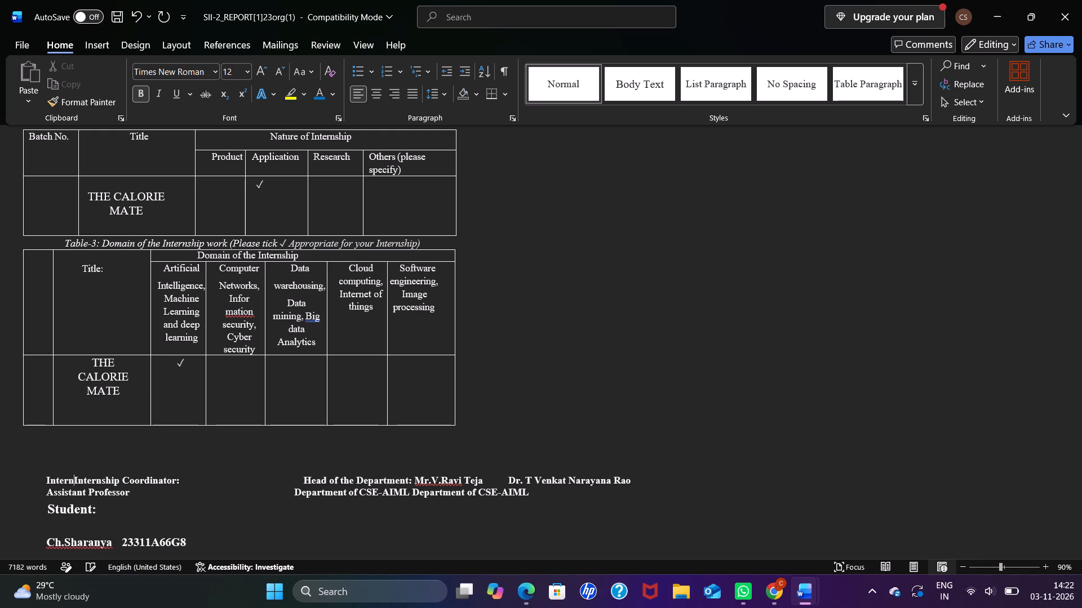
pyautogui.press('BackSpace')
pyautogui.press('BackSpace')
pyautogui.press('BackSpace')
pyautogui.press('BackSpace')
pyautogui.press('BackSpace')
# Replace "GOOGLE AIML VIRTUAL INTERNSHIP" in the Title cell of Appendix B's first table with "THE CALORIE MATE".
pyautogui.scroll(-1, 434, 430)
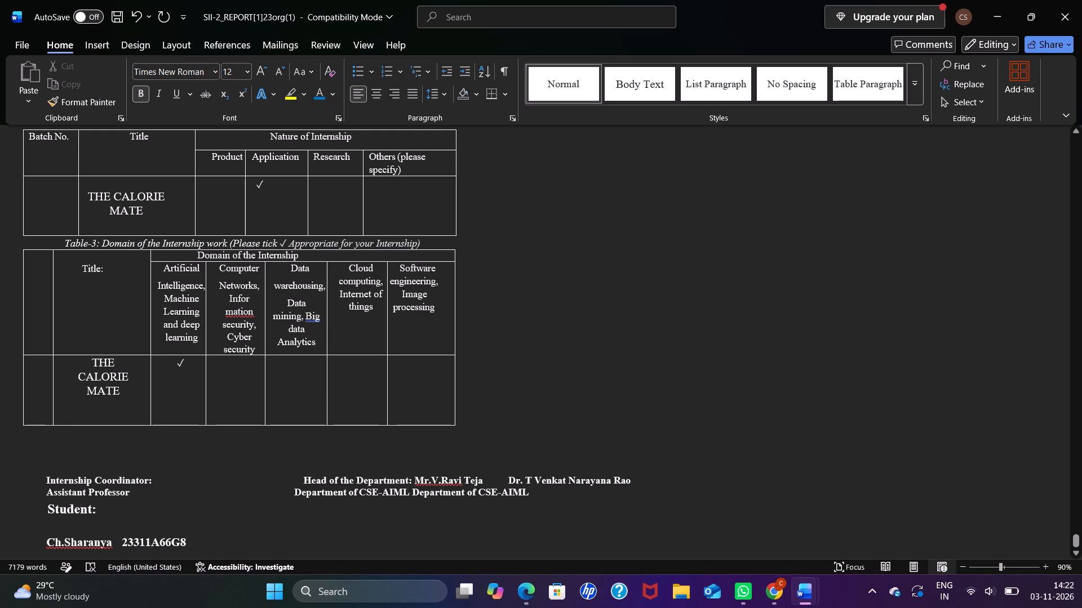
pyautogui.scroll(-2, 434, 430)
pyautogui.scroll(5, 614, 338)
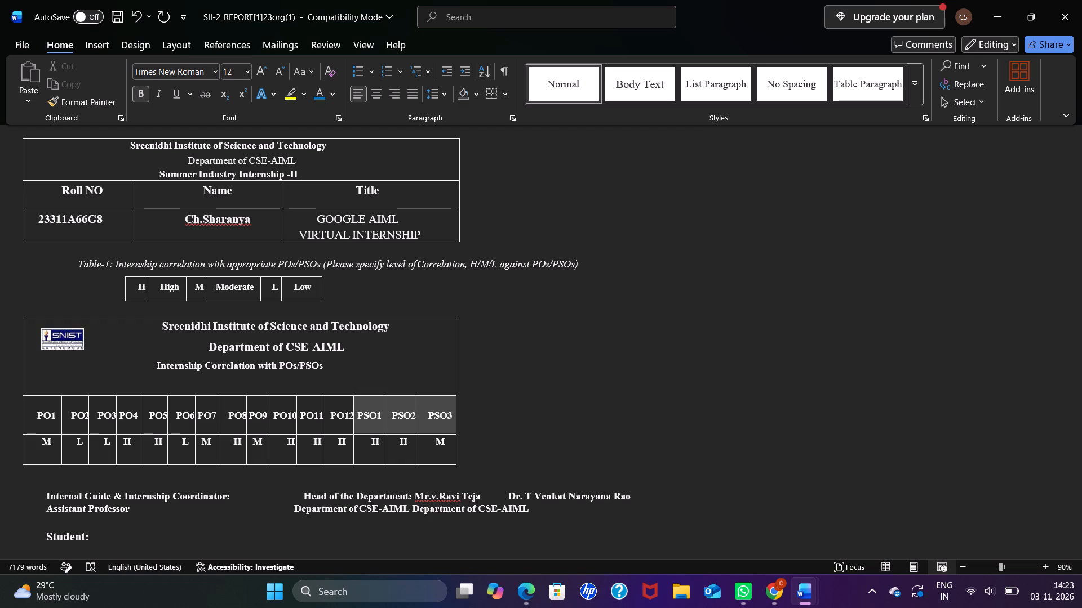
pyautogui.scroll(4, 614, 338)
pyautogui.scroll(-1, 614, 338)
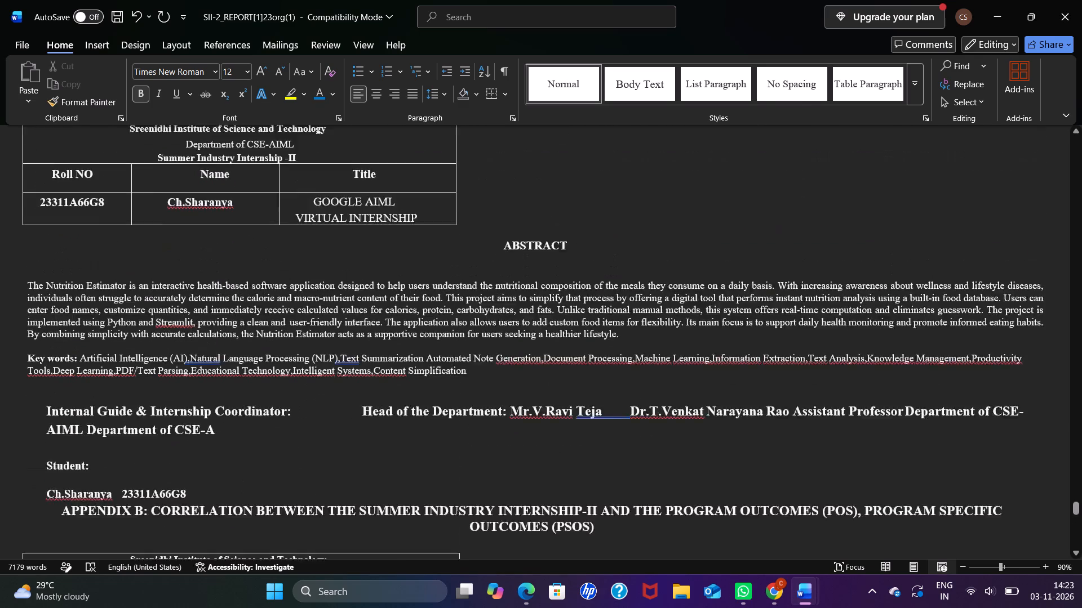
pyautogui.scroll(-1, 614, 338)
pyautogui.scroll(1, 614, 338)
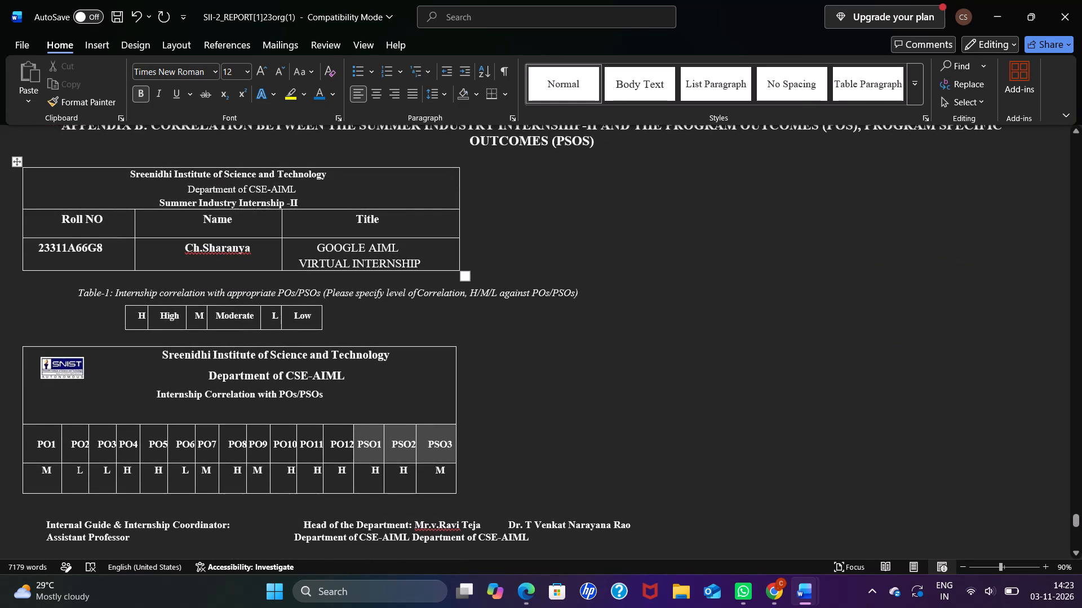
pyautogui.click(315, 244)
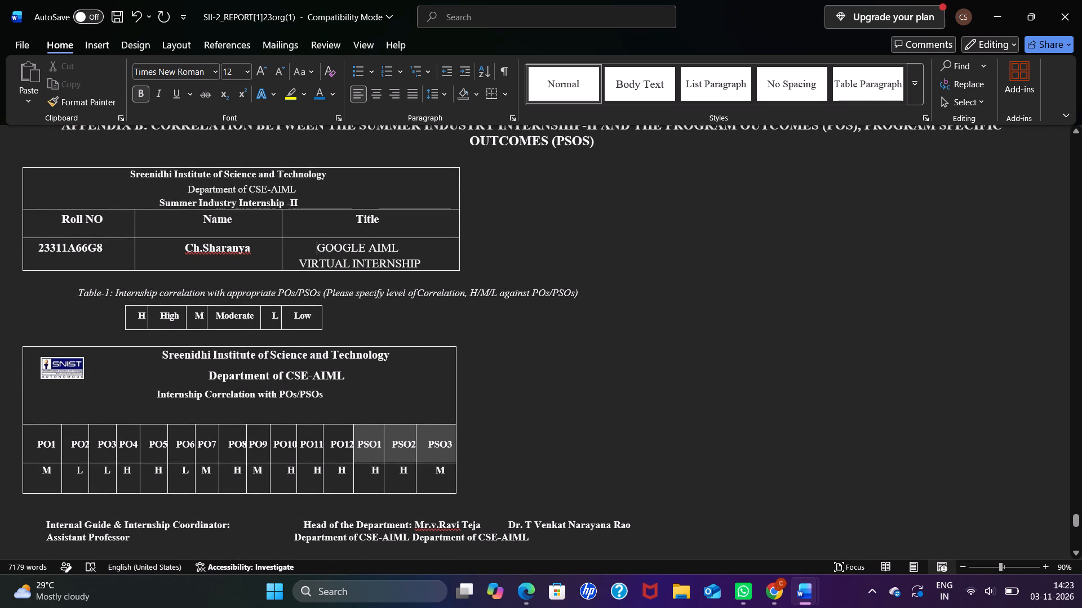
pyautogui.moveTo(320, 245); pyautogui.dragTo(387, 248)
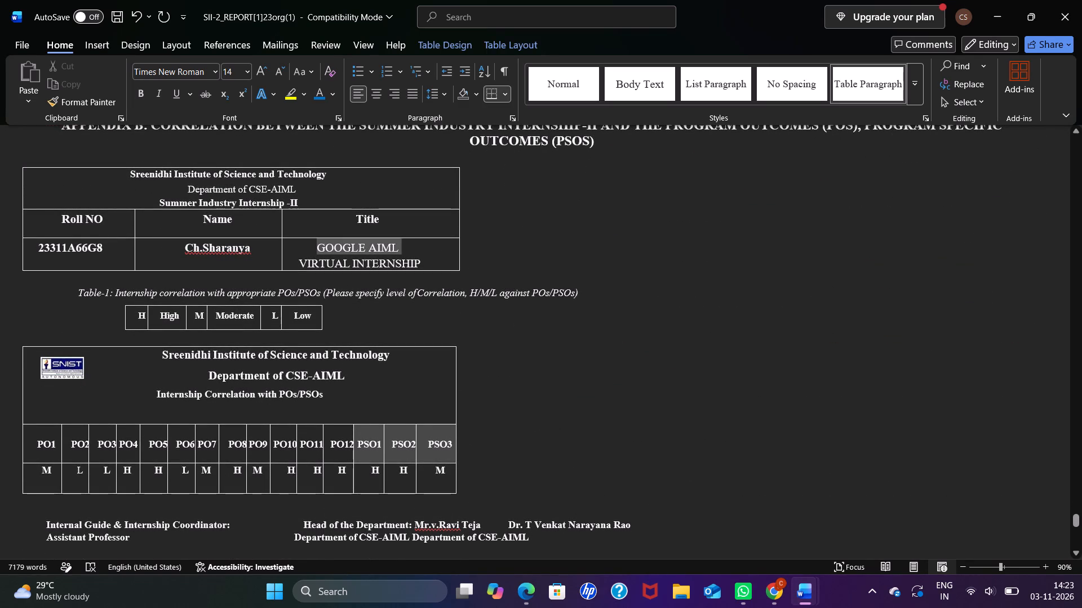
pyautogui.moveTo(387, 248); pyautogui.dragTo(416, 269)
pyautogui.press('BackSpace')
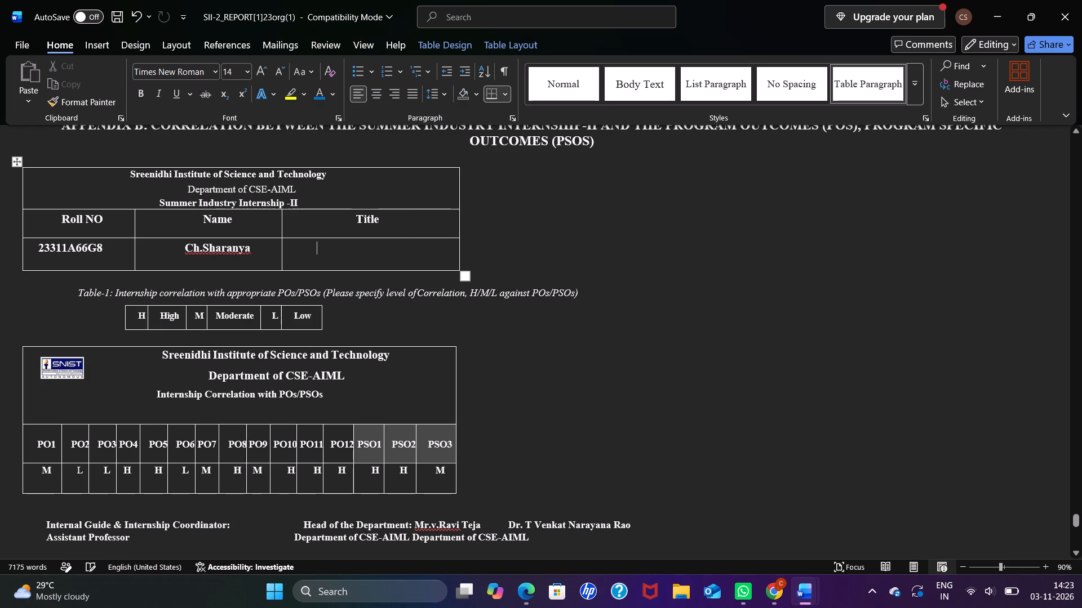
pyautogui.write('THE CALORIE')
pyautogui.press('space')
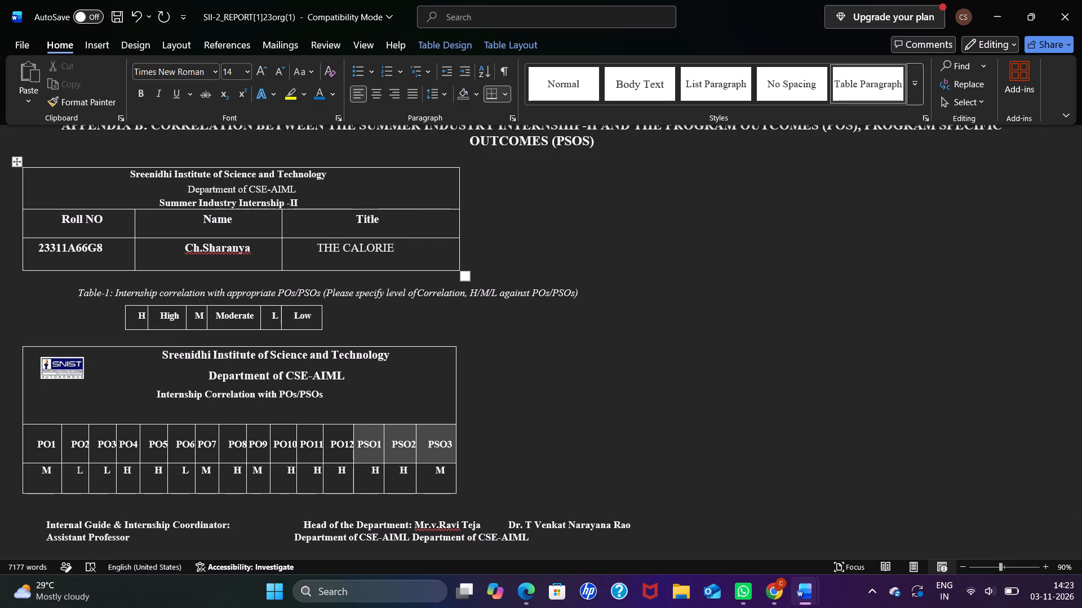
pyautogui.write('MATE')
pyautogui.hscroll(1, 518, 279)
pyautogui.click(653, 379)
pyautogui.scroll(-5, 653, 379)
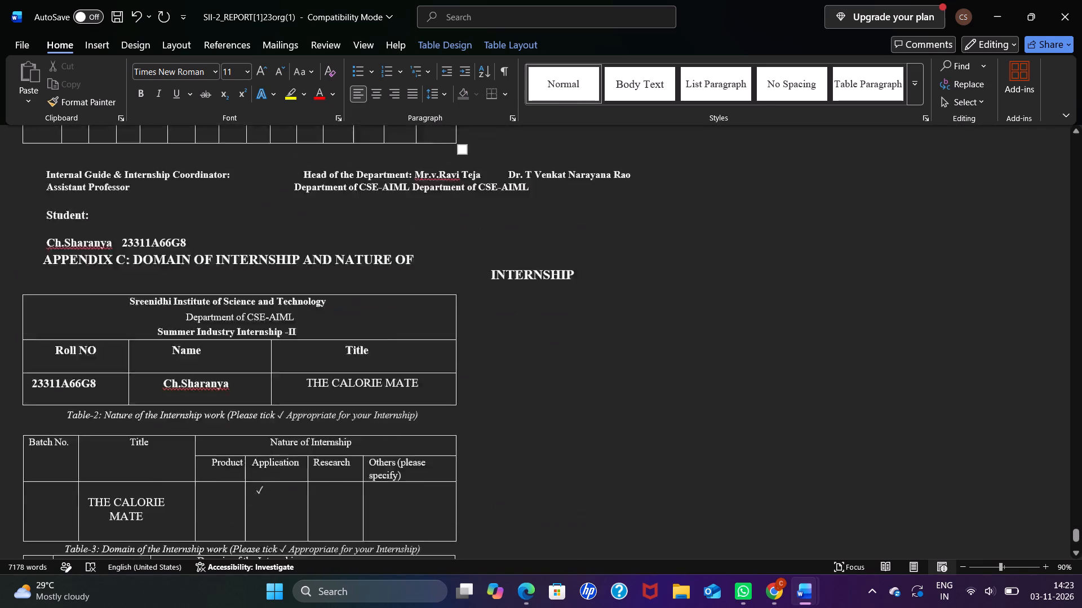
# Save a PDF copy of the report as PINKY.PROJECT in the Downloads folder and check its cover page.
pyautogui.scroll(-10, 653, 379)
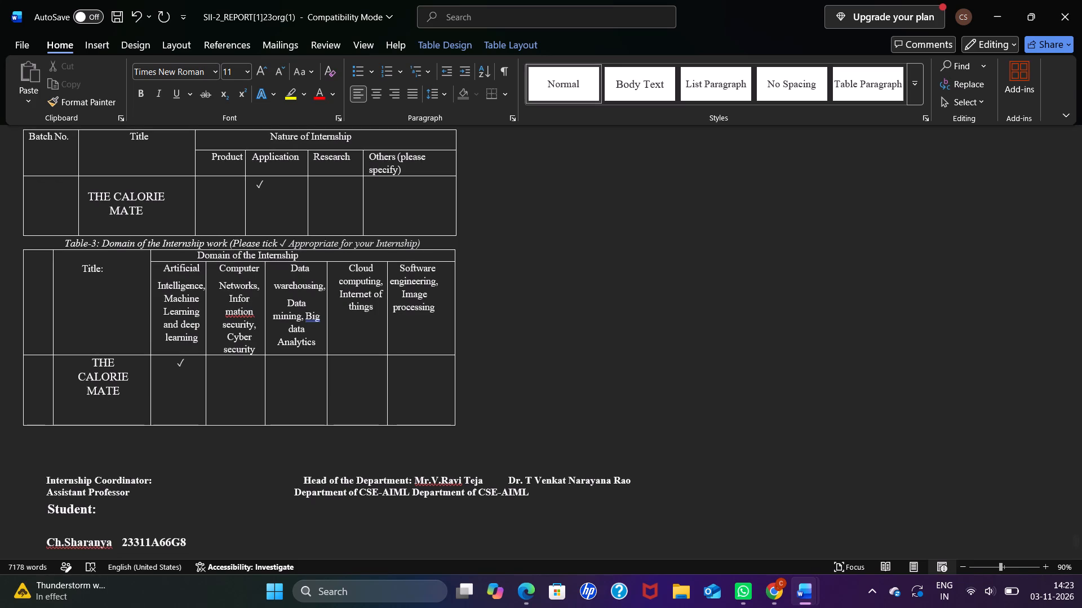
pyautogui.scroll(2, 653, 379)
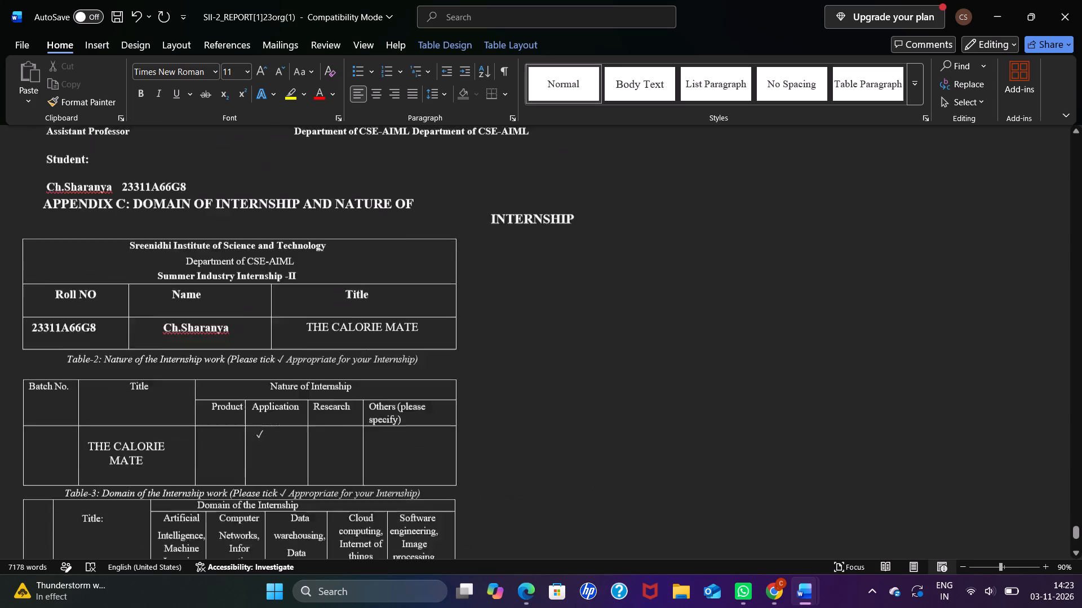
pyautogui.scroll(2, 653, 379)
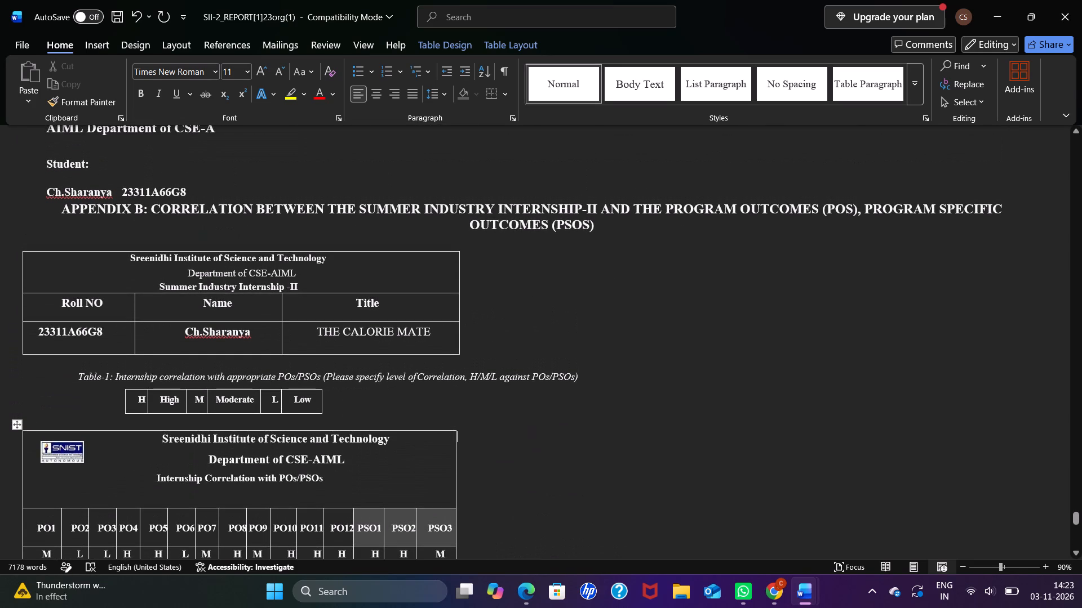
pyautogui.click(29, 40)
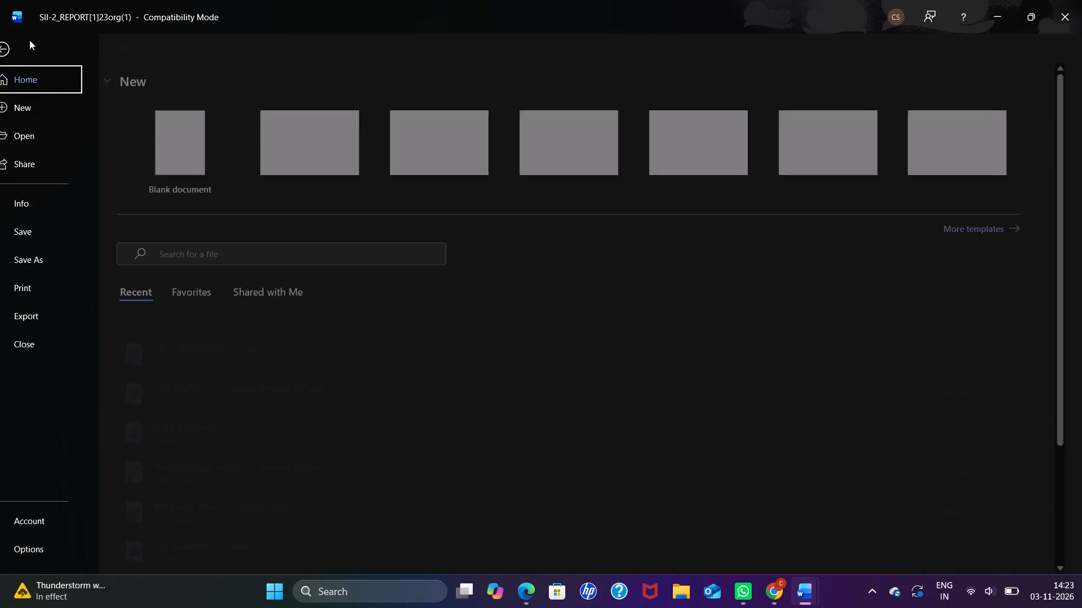
pyautogui.click(45, 261)
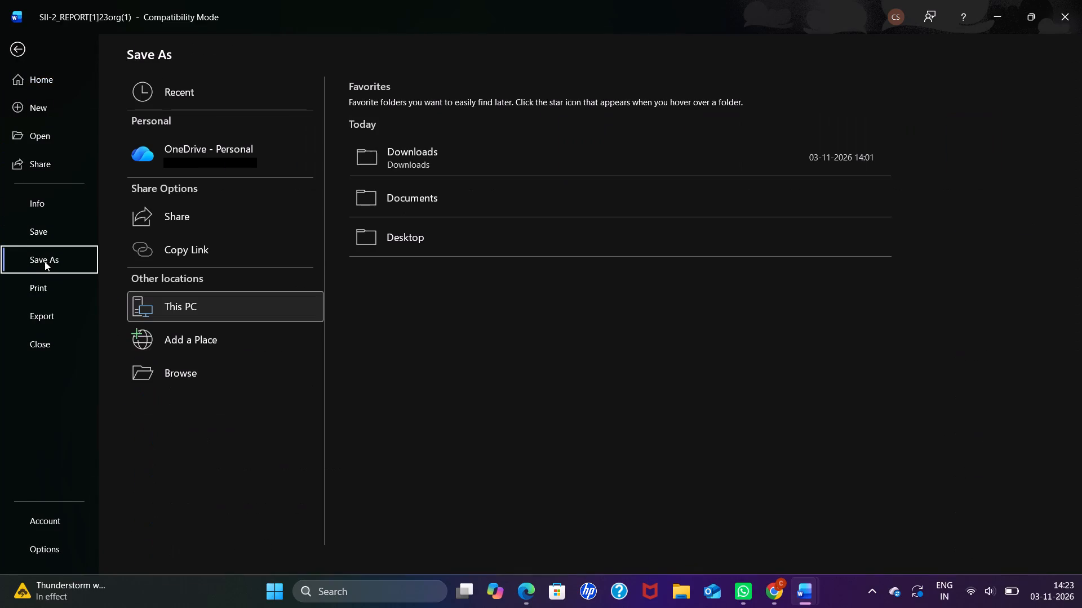
pyautogui.click(432, 164)
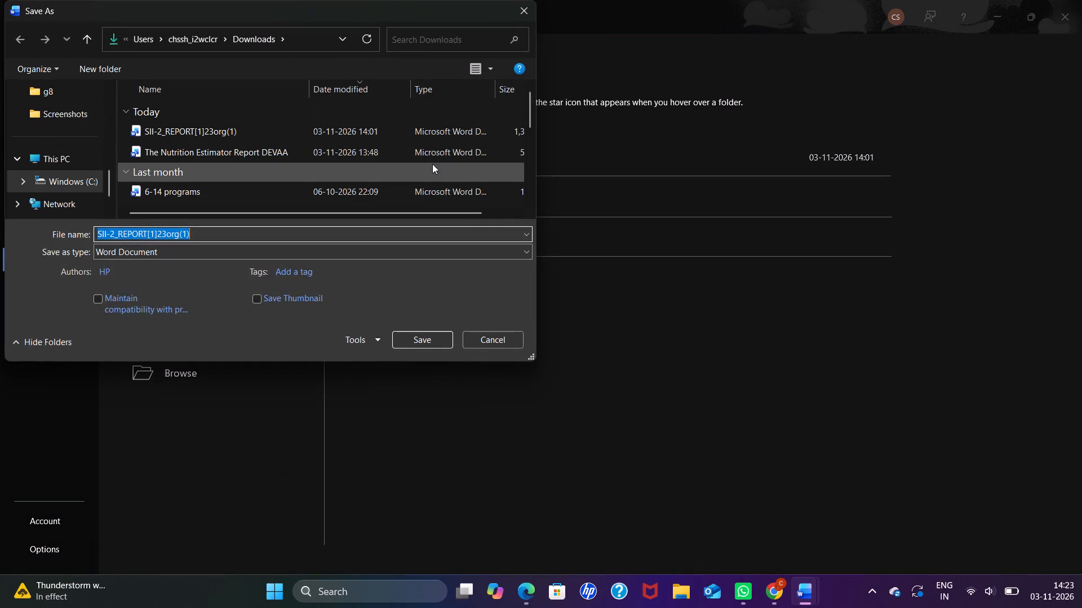
pyautogui.press('BackSpace')
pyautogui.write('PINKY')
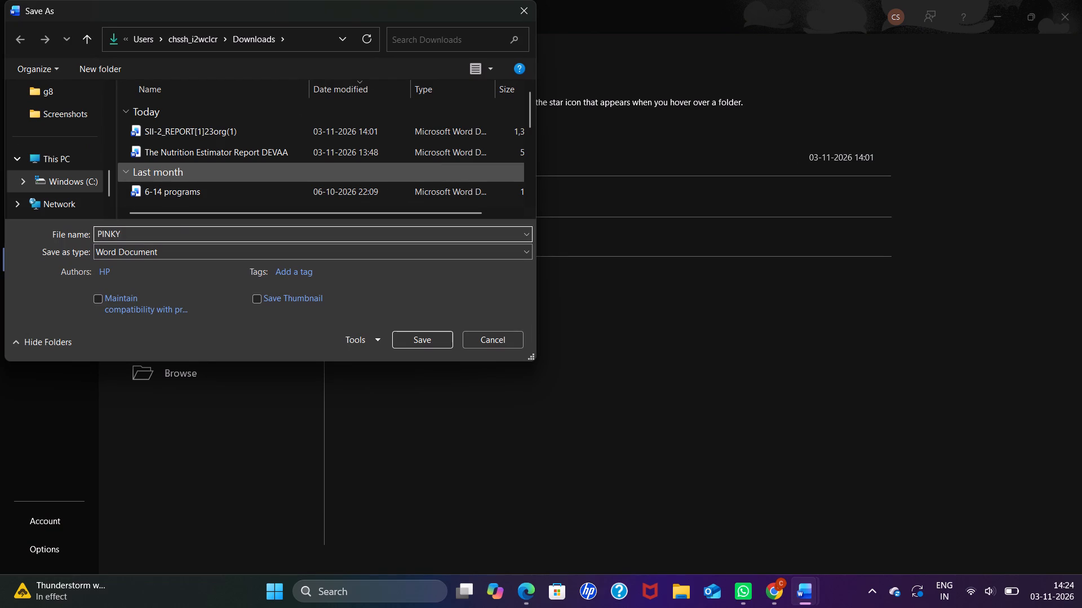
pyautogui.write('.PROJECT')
pyautogui.click(234, 257)
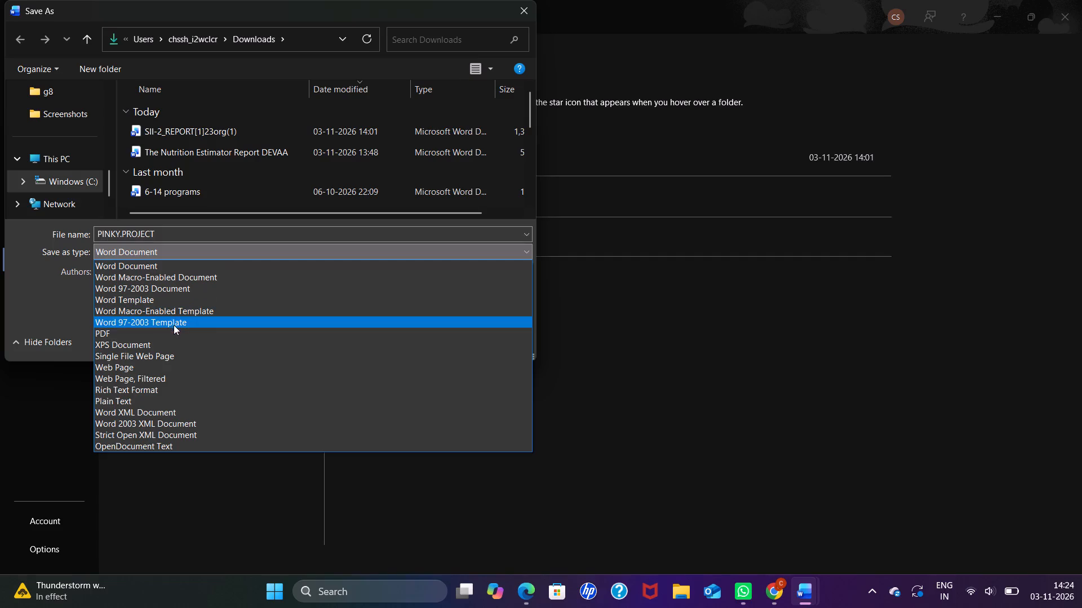
pyautogui.click(171, 330)
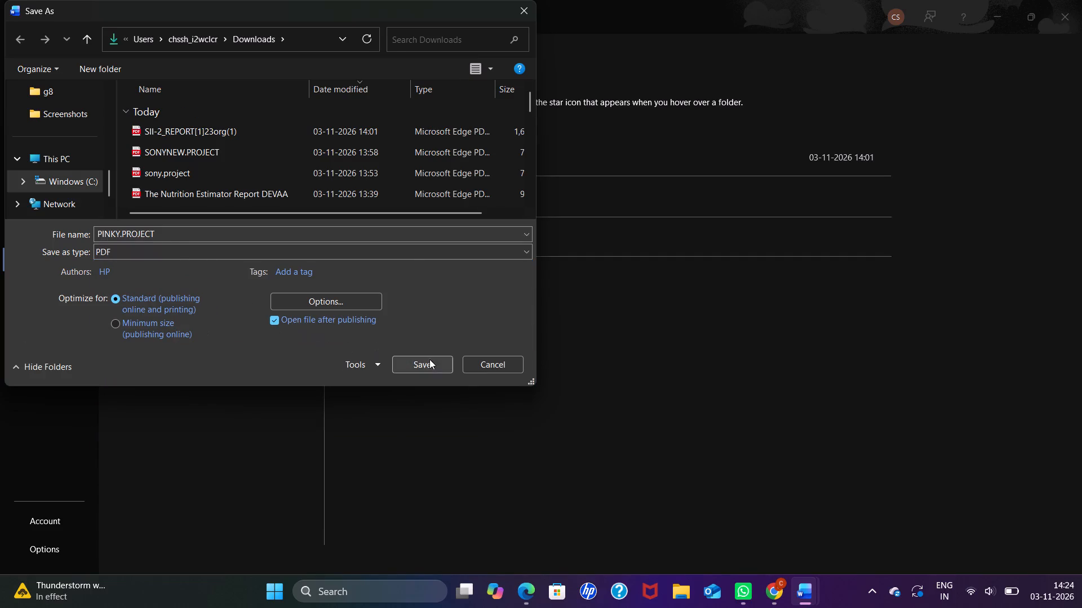
pyautogui.click(430, 360)
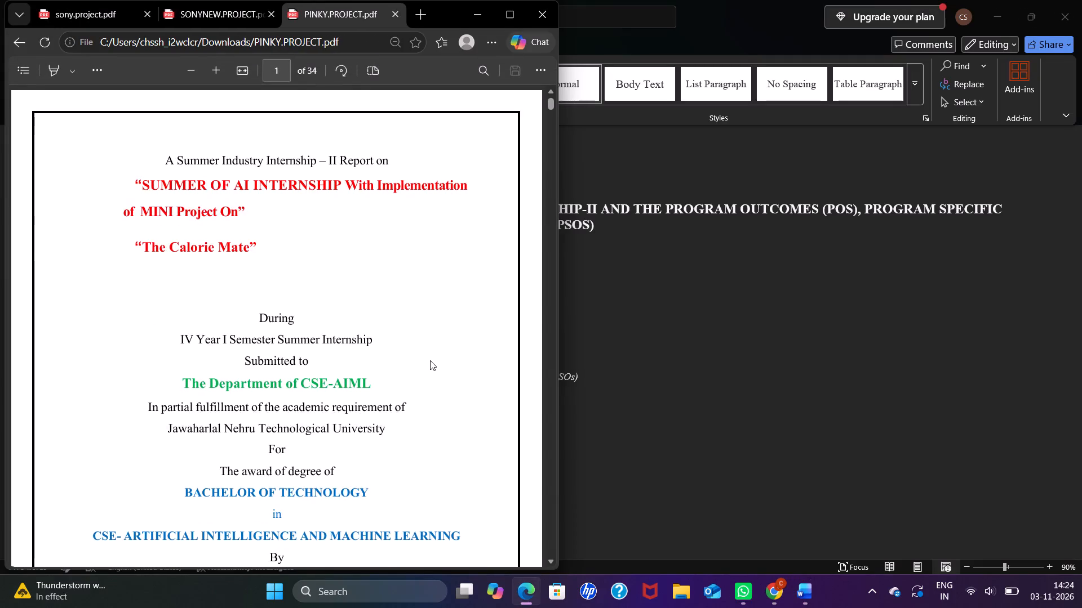
pyautogui.scroll(-2, 430, 360)
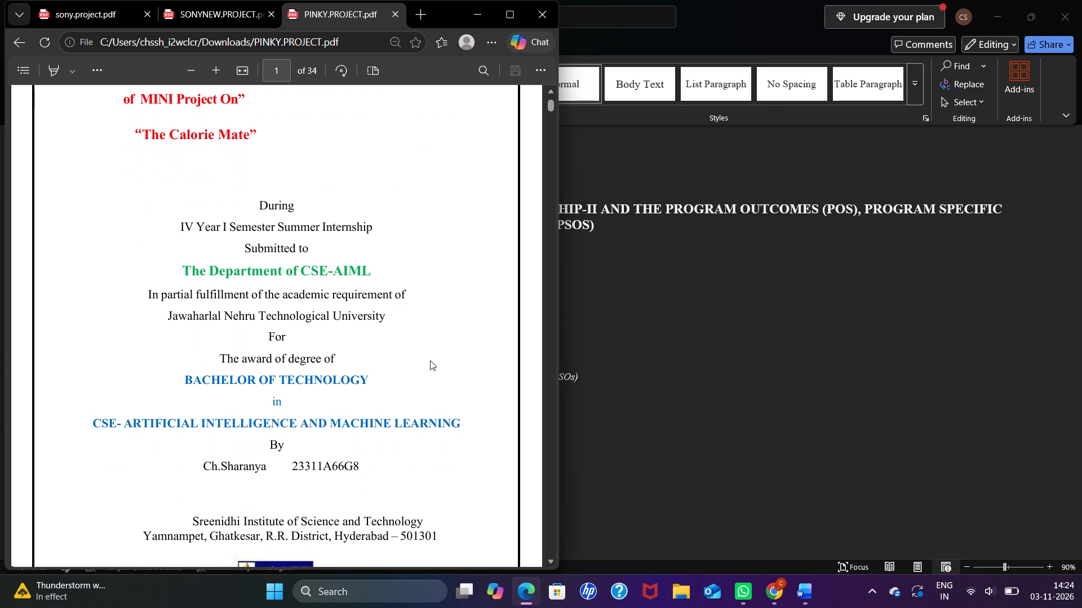
pyautogui.scroll(4, 430, 360)
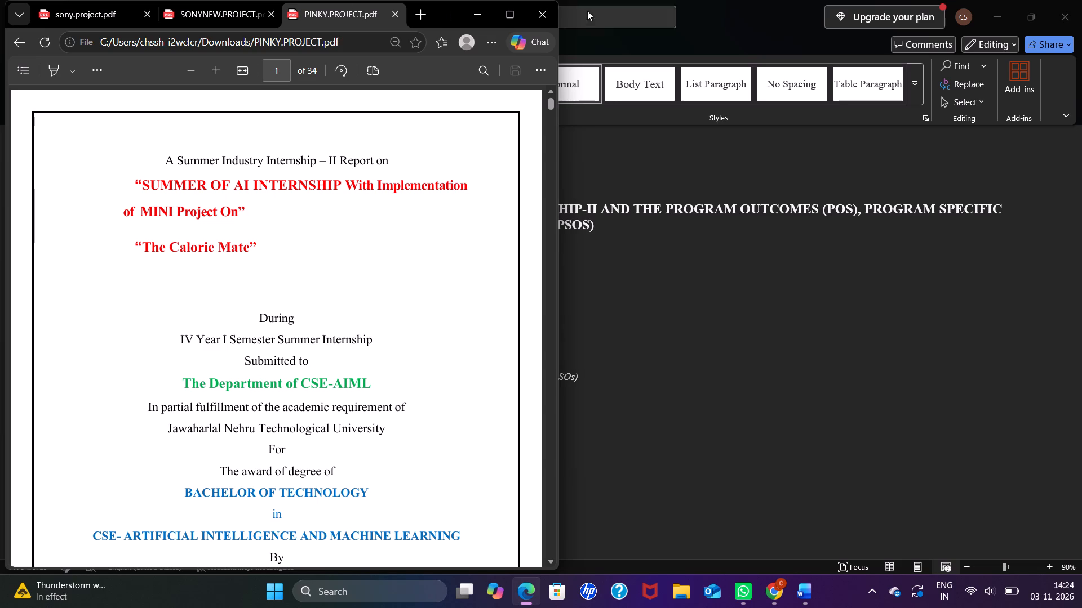
pyautogui.click(472, 12)
# Delete the separate red "The Calorie Mate" line below the main title on the report's cover page.
pyautogui.scroll(3, 675, 246)
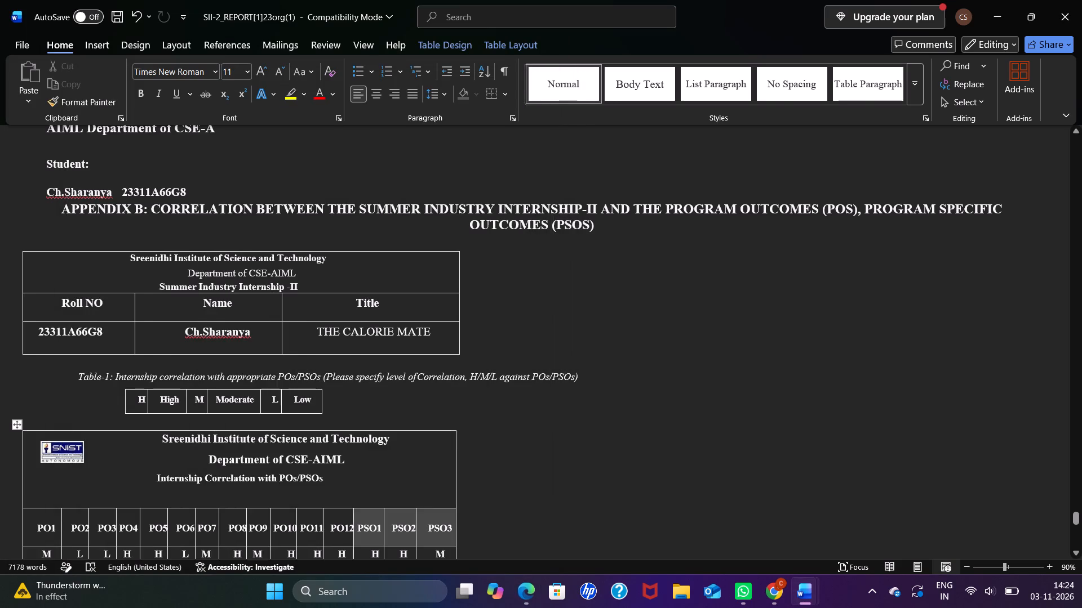
pyautogui.scroll(20, 675, 246)
pyautogui.scroll(17, 675, 246)
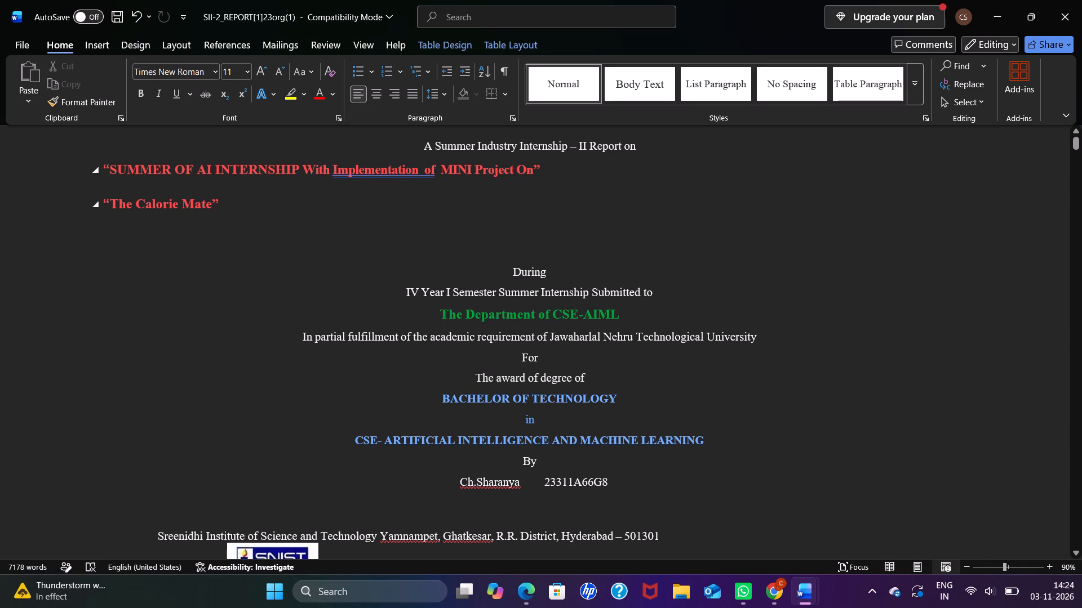
pyautogui.click(218, 205)
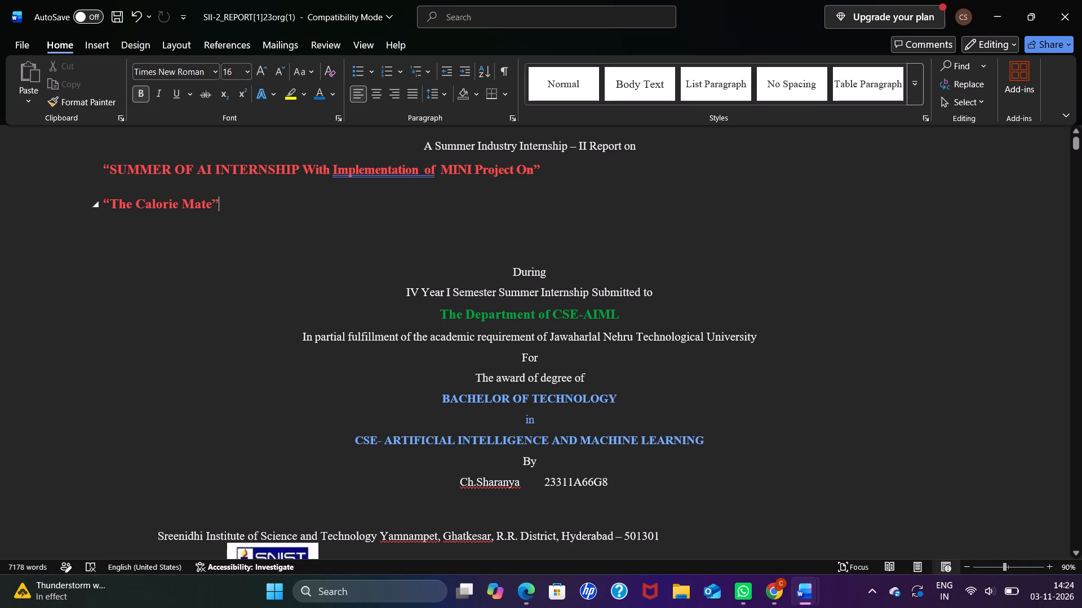
pyautogui.press('BackSpace')
pyautogui.press('BackSpace')
pyautogui.press('BackSpace')
pyautogui.press('BackSpace')
pyautogui.press('BackSpace')
pyautogui.press('BackSpace')
pyautogui.press('BackSpace')
pyautogui.press('BackSpace')
pyautogui.press('BackSpace')
pyautogui.press('BackSpace')
pyautogui.press('BackSpace')
pyautogui.press('BackSpace')
pyautogui.press('BackSpace')
pyautogui.press('BackSpace')
pyautogui.press('BackSpace')
pyautogui.press('BackSpace')
pyautogui.press('BackSpace')
pyautogui.press('BackSpace')
pyautogui.press('BackSpace')
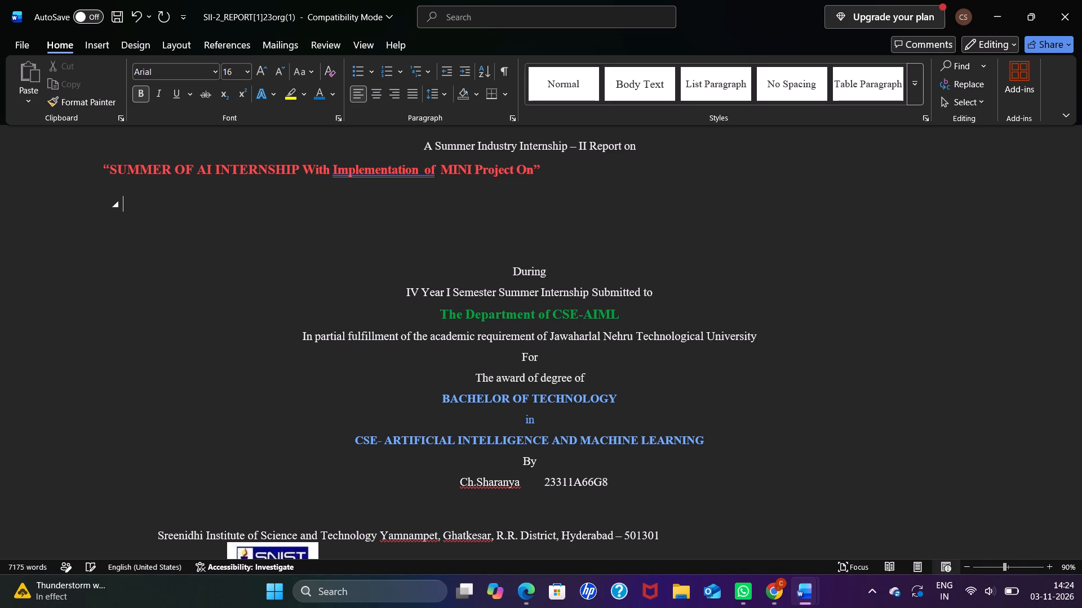
# Replace the quoted red cover title "SUMMER OF AI INTERNSHIP With Implementation of MINI Project On" with "THE CALORIE MATE".
pyautogui.click(534, 168)
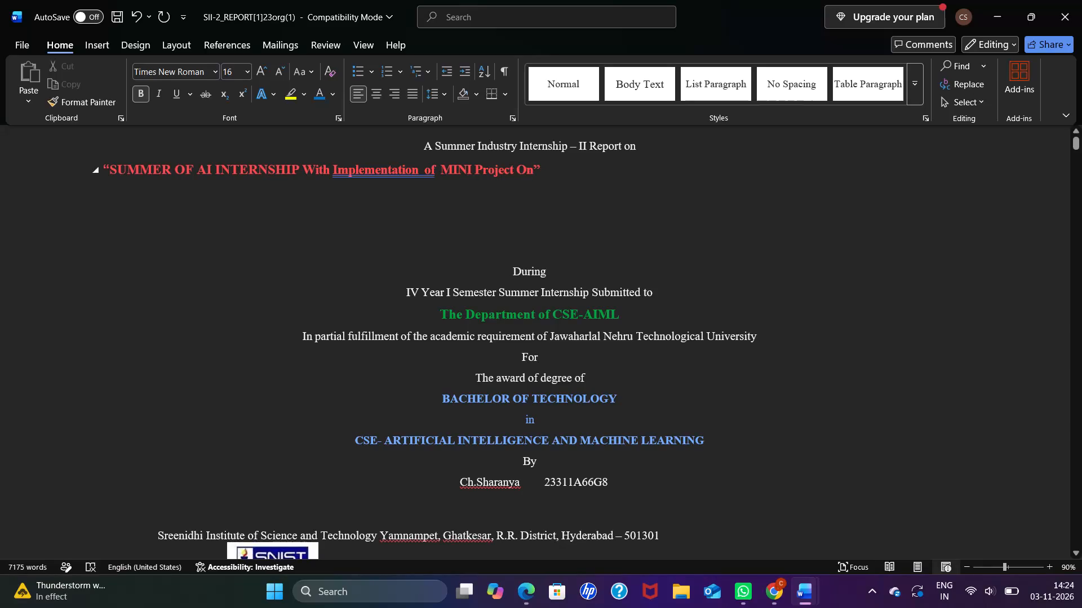
pyautogui.press('BackSpace')
pyautogui.press('BackSpace')
pyautogui.press('BackSpace')
pyautogui.press('BackSpace')
pyautogui.press('BackSpace')
pyautogui.press('BackSpace')
pyautogui.press('BackSpace')
pyautogui.press('BackSpace')
pyautogui.press('BackSpace')
pyautogui.press('BackSpace')
pyautogui.press('BackSpace')
pyautogui.press('BackSpace')
pyautogui.press('BackSpace')
pyautogui.press('BackSpace')
pyautogui.press('BackSpace')
pyautogui.press('BackSpace')
pyautogui.press('BackSpace')
pyautogui.press('BackSpace')
pyautogui.press('BackSpace')
pyautogui.press('BackSpace')
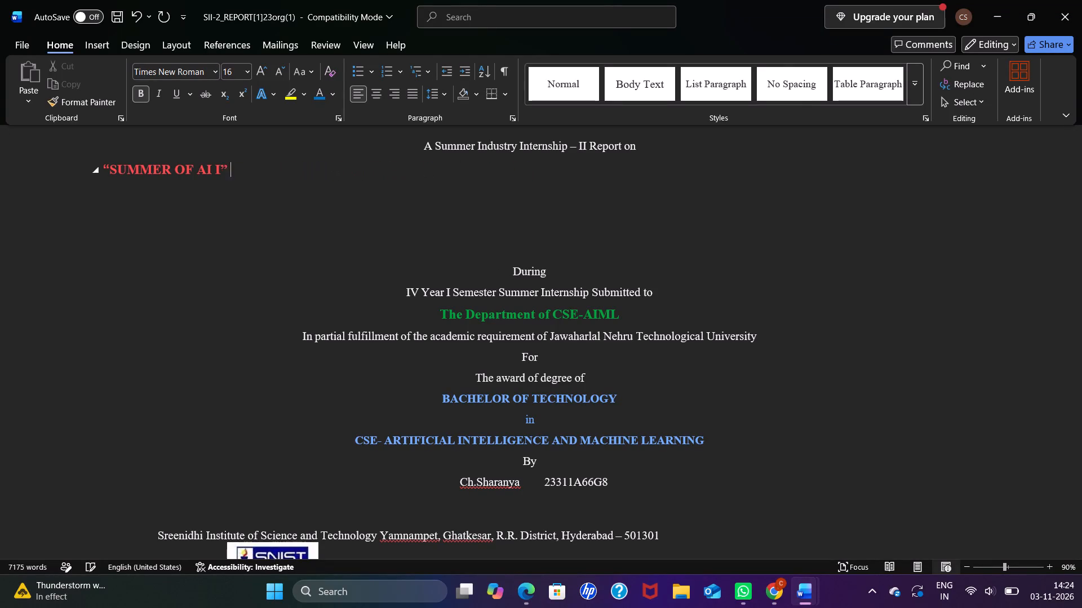
pyautogui.press('BackSpace')
pyautogui.press('BackSpace')
pyautogui.press('BackSpace')
pyautogui.press('BackSpace')
pyautogui.press('BackSpace')
pyautogui.press('BackSpace')
pyautogui.press('BackSpace')
pyautogui.press('BackSpace')
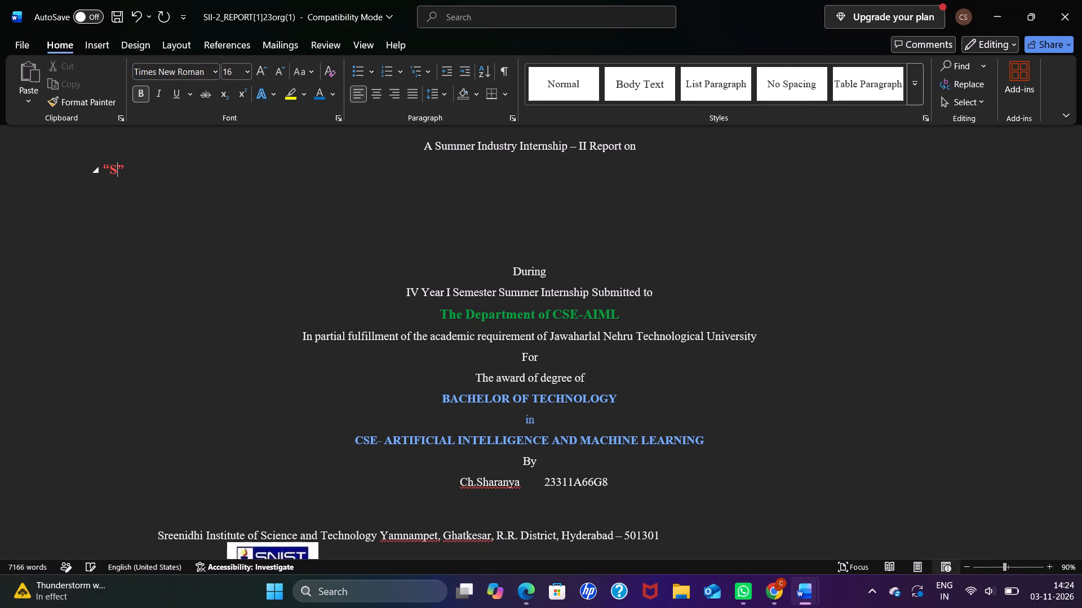
pyautogui.press('BackSpace')
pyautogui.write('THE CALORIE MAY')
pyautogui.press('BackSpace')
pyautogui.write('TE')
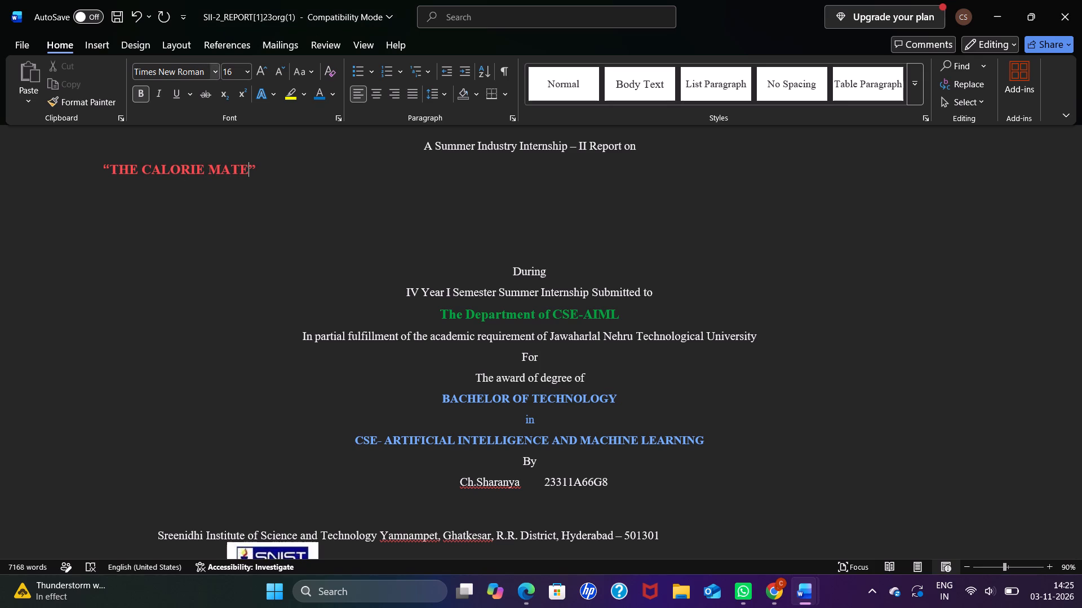
# Save the revised report as a PDF named PROJECT in the Downloads folder, then return to the Word document.
pyautogui.click(23, 47)
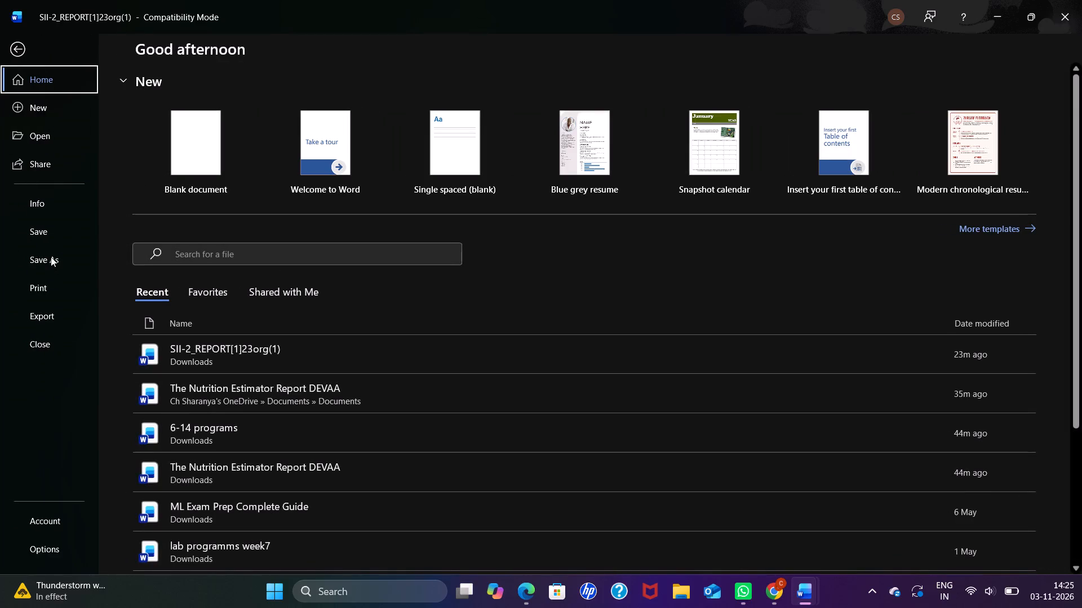
pyautogui.click(51, 257)
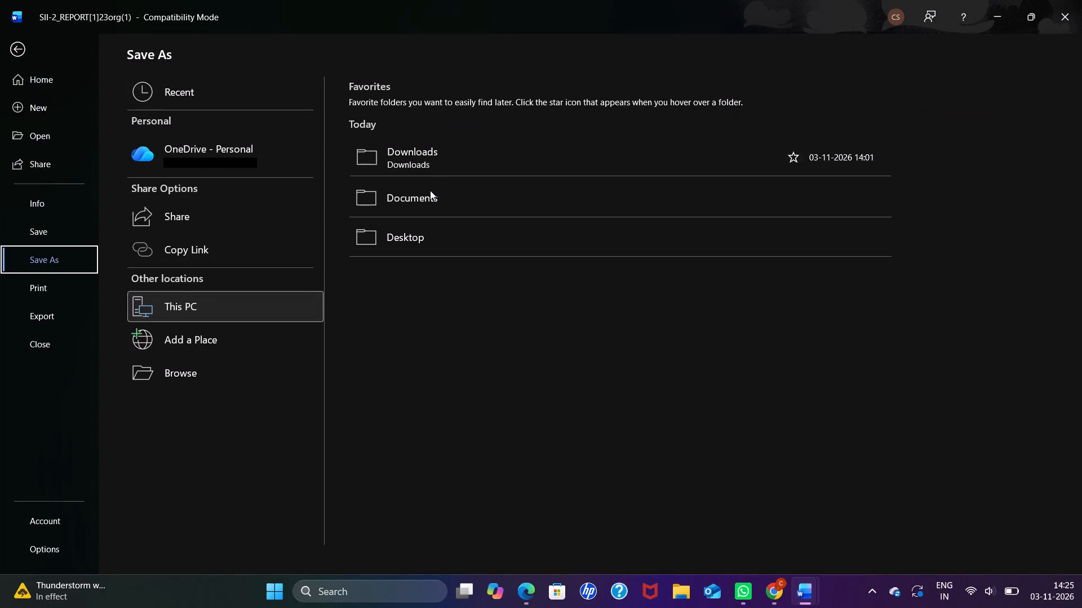
pyautogui.click(428, 156)
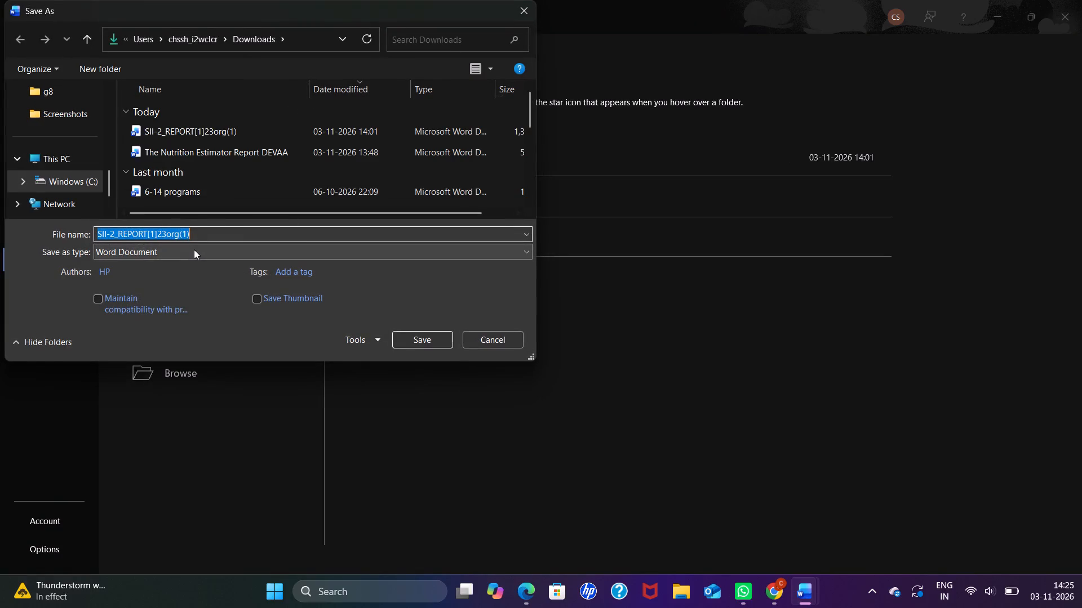
pyautogui.click(192, 249)
pyautogui.click(129, 332)
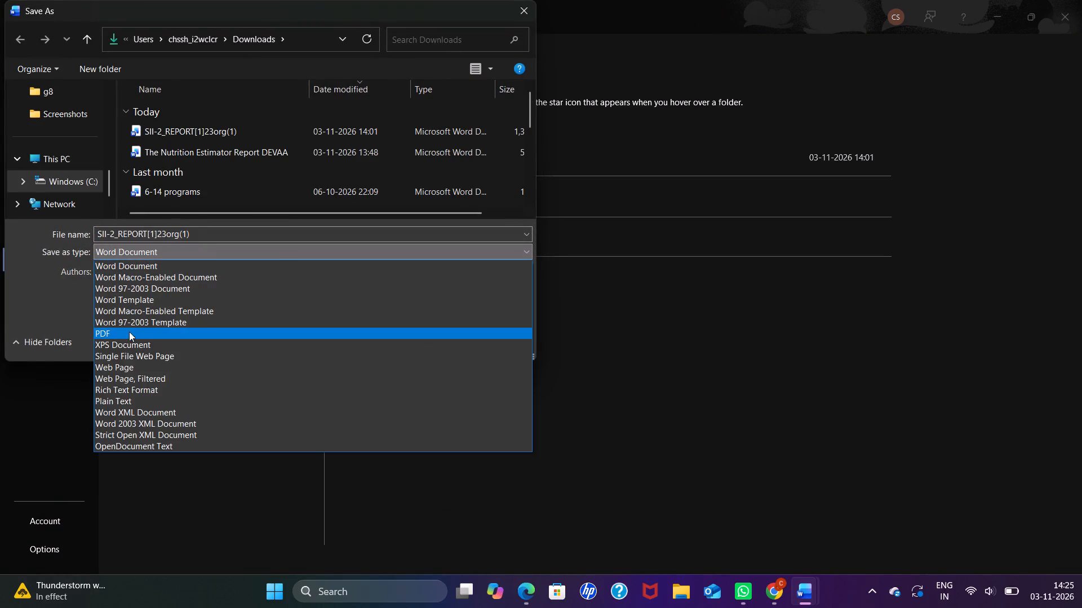
pyautogui.click(213, 233)
pyautogui.press('BackSpace')
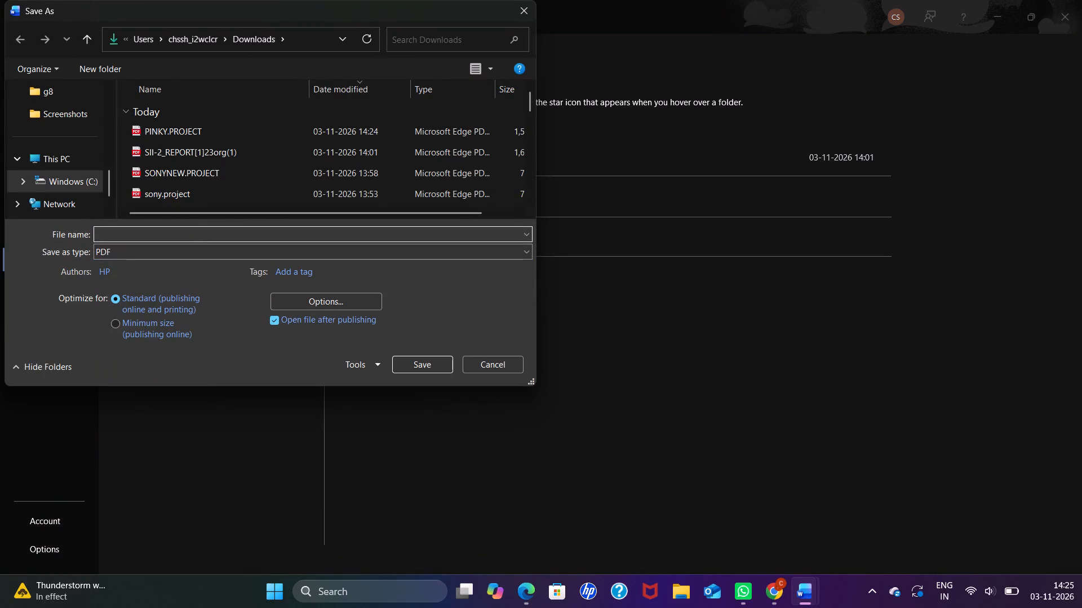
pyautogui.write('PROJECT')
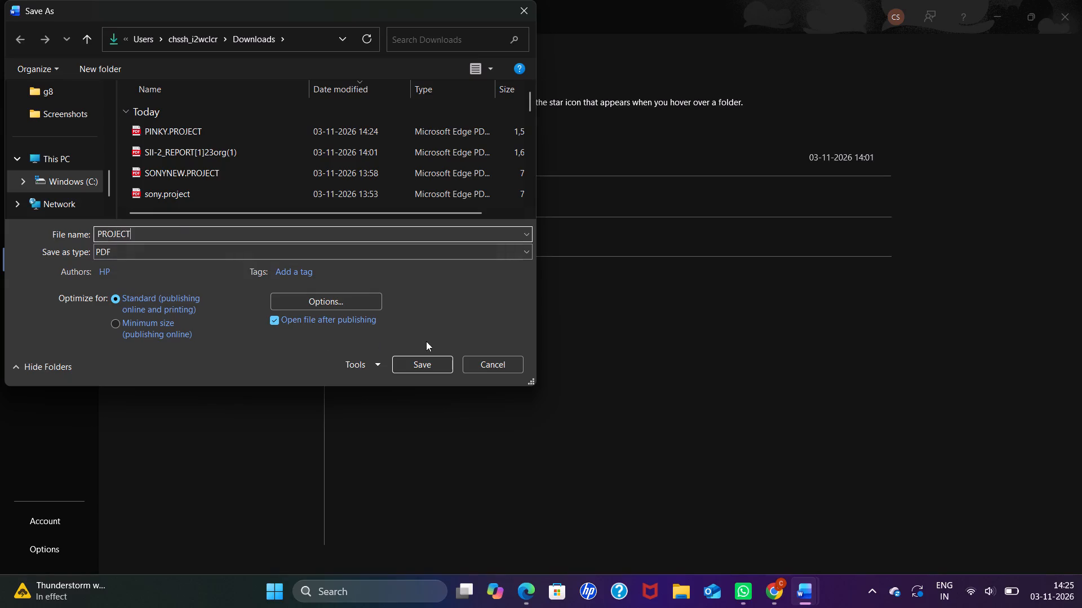
pyautogui.click(408, 361)
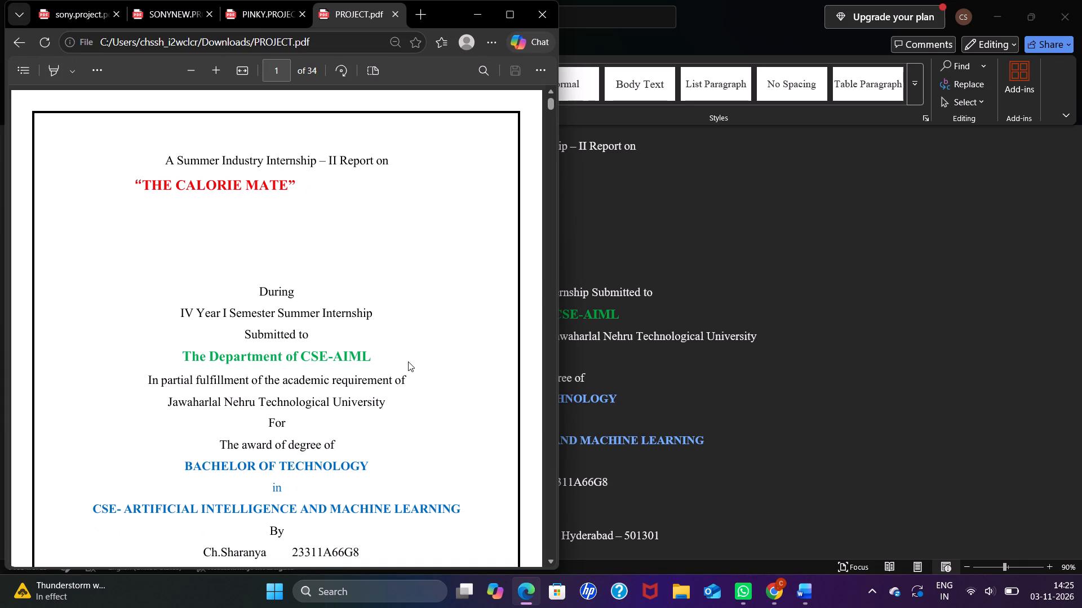
pyautogui.click(481, 10)
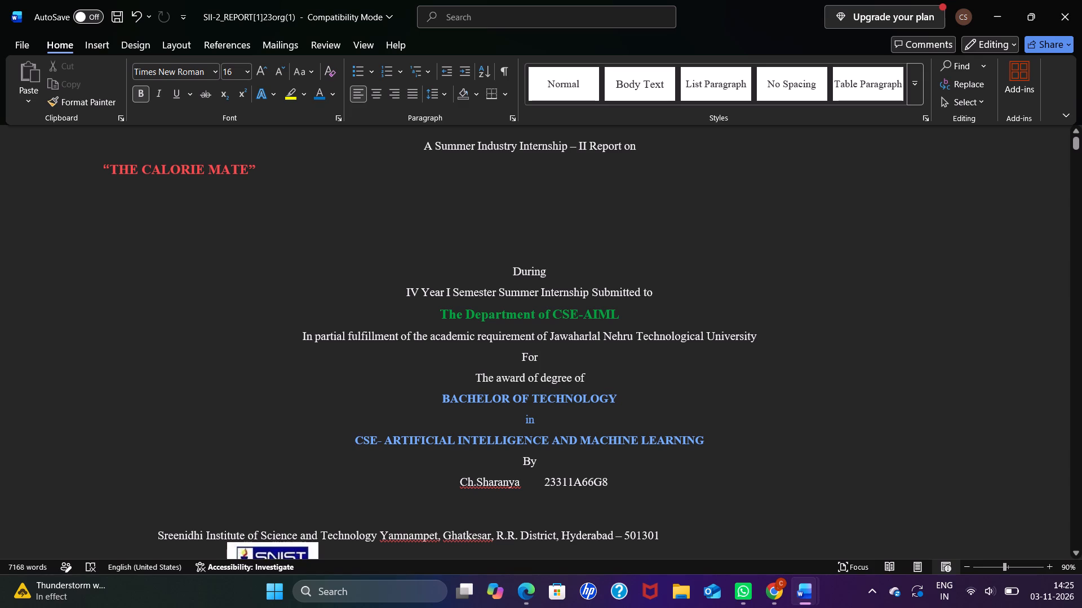
# Insert spaces before the "THE CALORIE MATE" cover title to shift it to the middle of the page.
pyautogui.click(103, 164)
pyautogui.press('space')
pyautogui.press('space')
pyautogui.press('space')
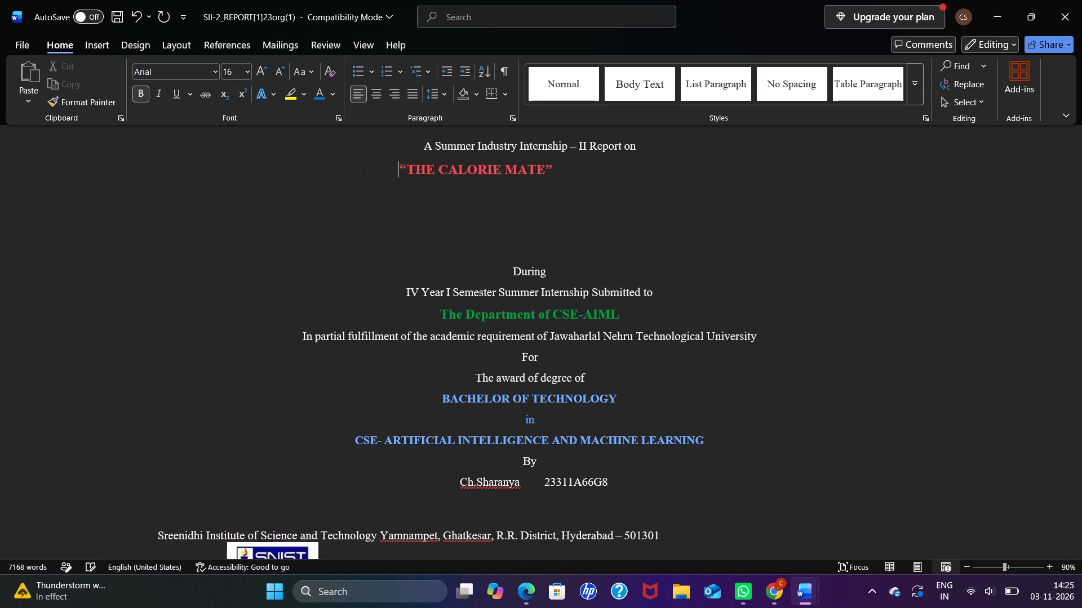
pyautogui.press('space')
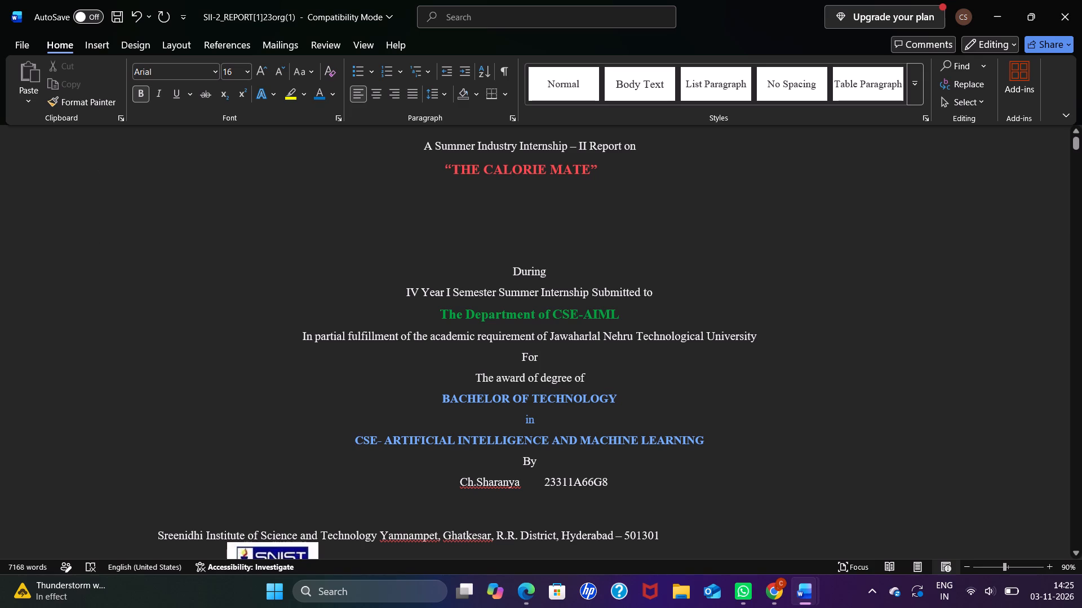
# Remove the extra blank lines between the "THE CALORIE MATE" title and the "During" line on the cover page.
pyautogui.click(503, 269)
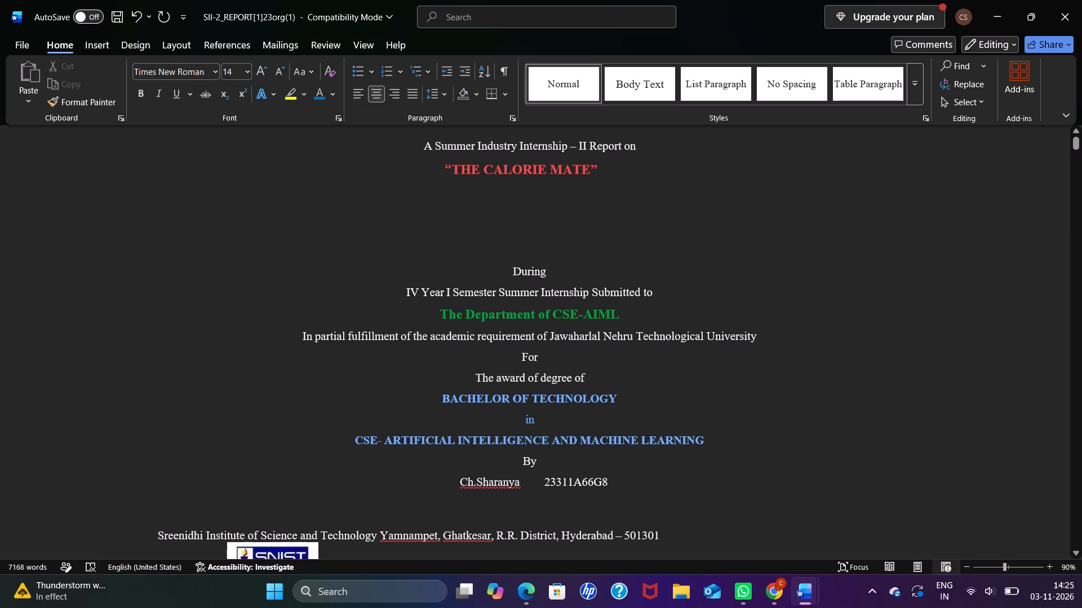
pyautogui.press('BackSpace')
pyautogui.press('BackSpace')
pyautogui.press('BackSpace')
pyautogui.press('BackSpace')
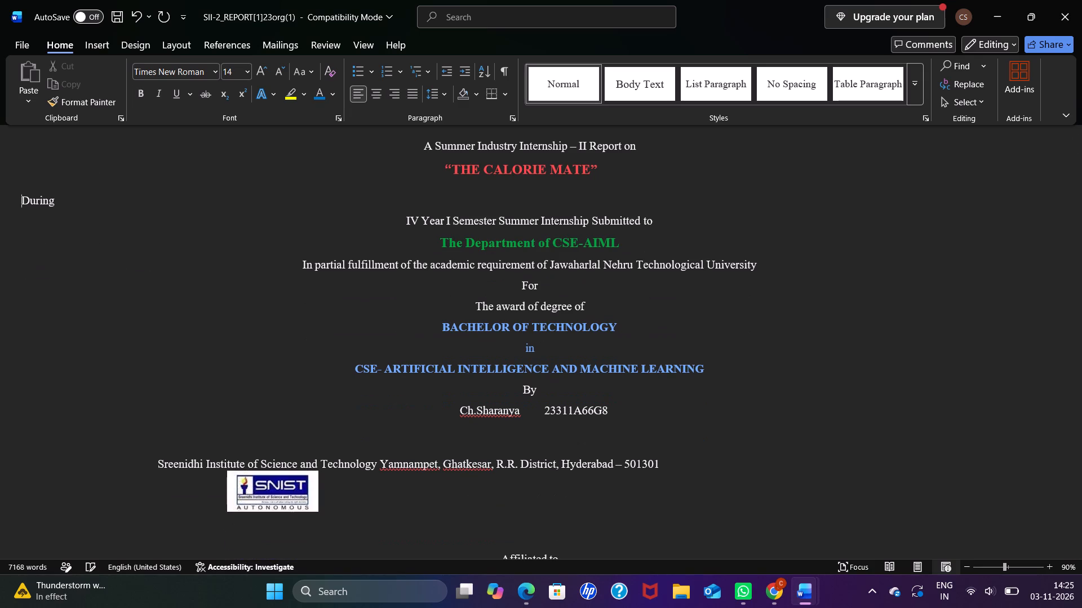
pyautogui.press('BackSpace')
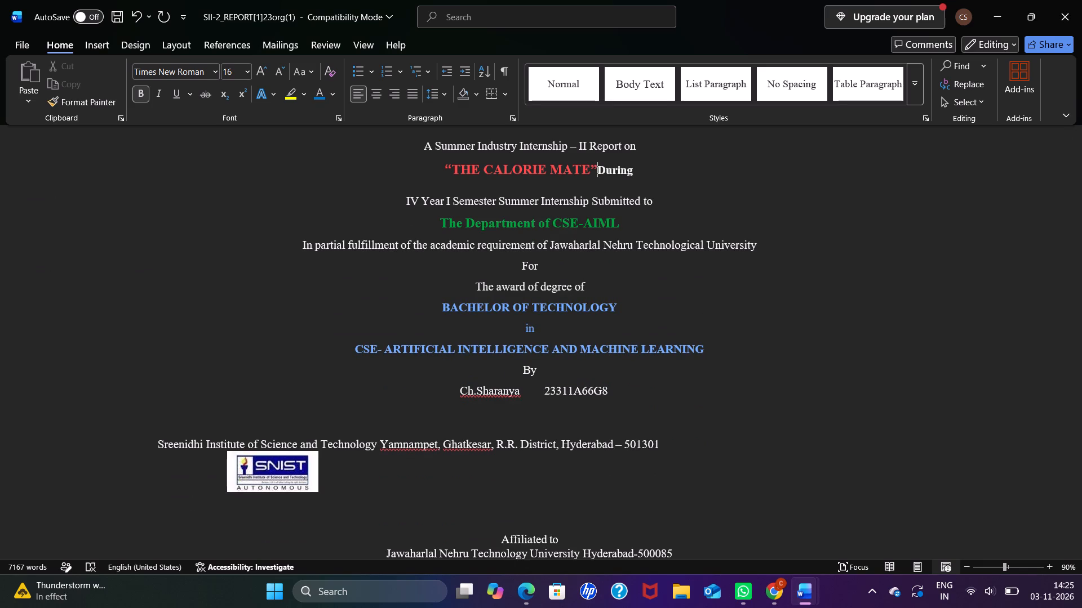
pyautogui.press('Return')
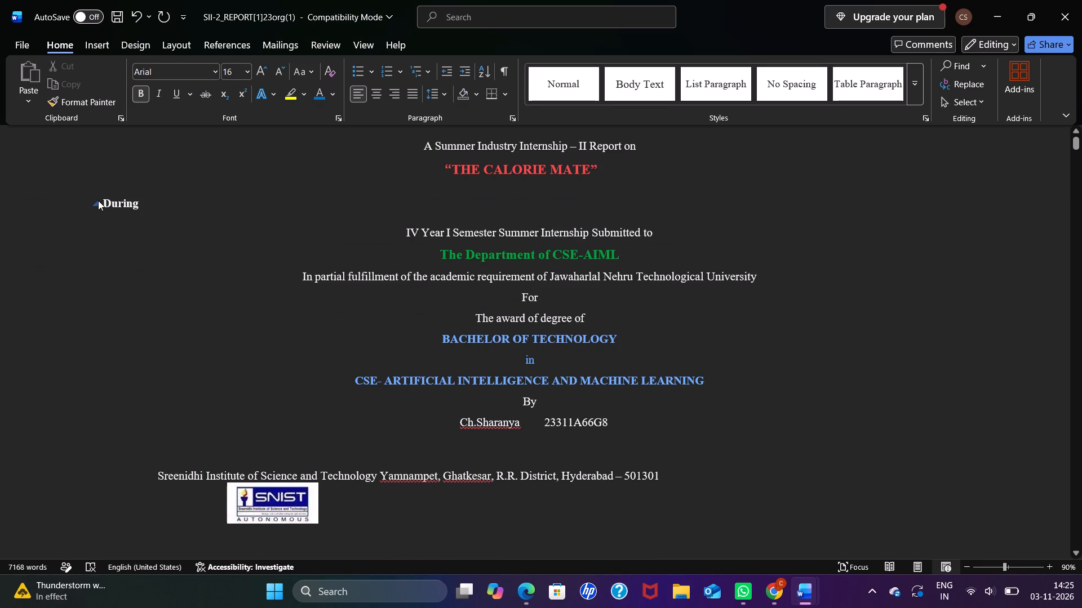
# Insert spaces before the "During" line on the cover page to shift it to the middle beneath the title.
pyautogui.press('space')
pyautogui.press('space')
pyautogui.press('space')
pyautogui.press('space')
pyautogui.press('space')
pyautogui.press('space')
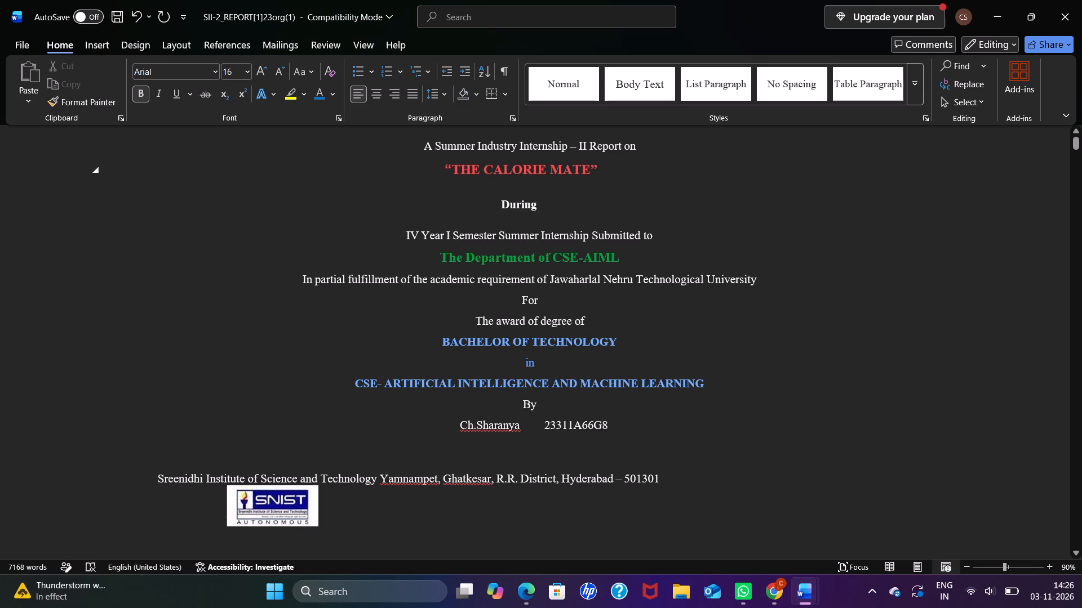
pyautogui.click(524, 207)
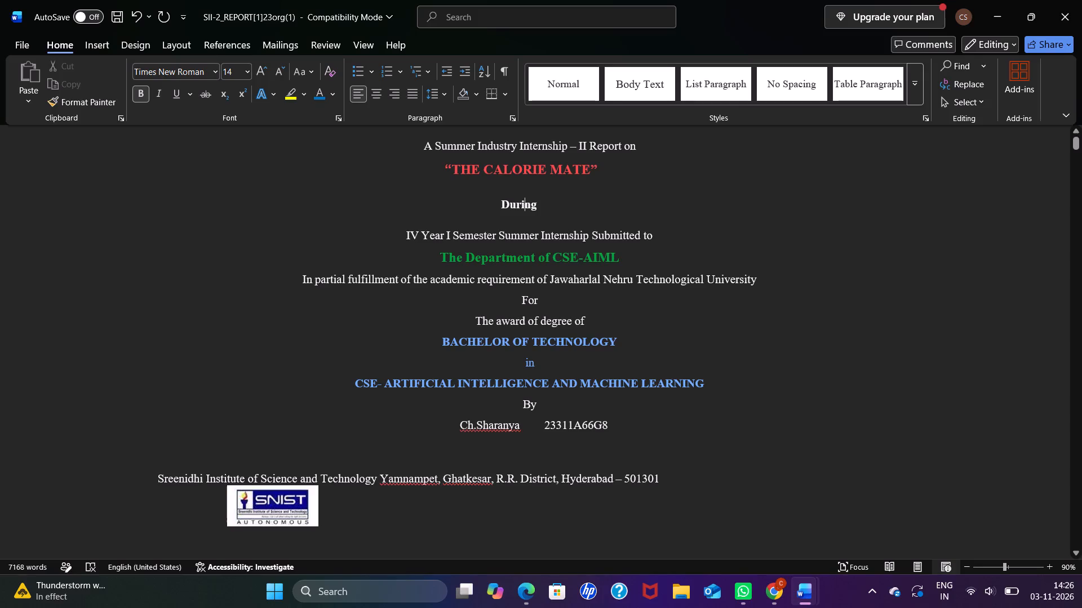
# Save the report as a PDF named NEW in the Downloads folder.
pyautogui.click(22, 50)
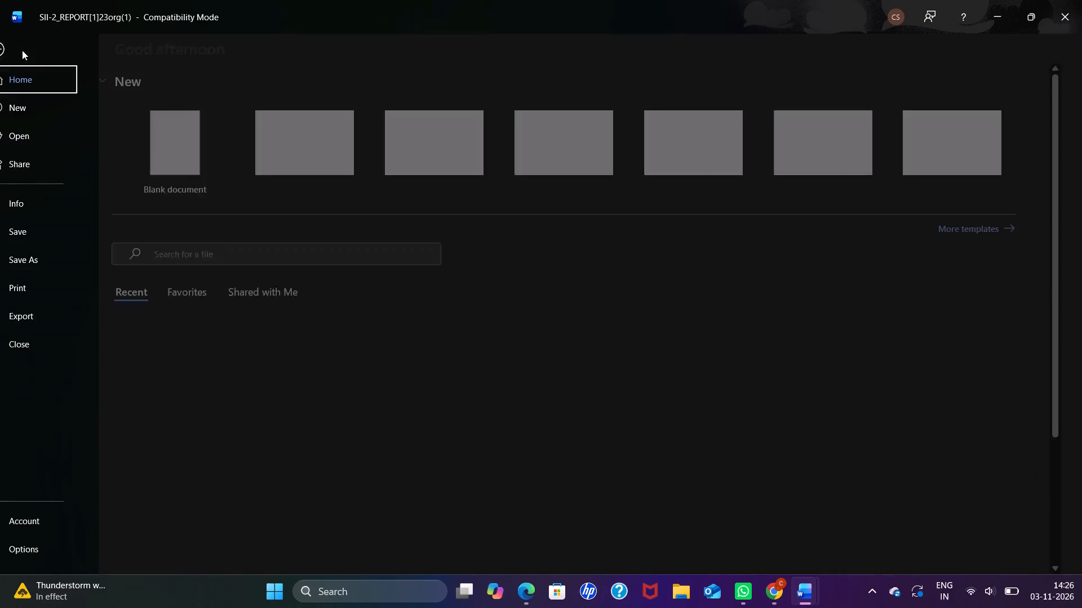
pyautogui.click(46, 260)
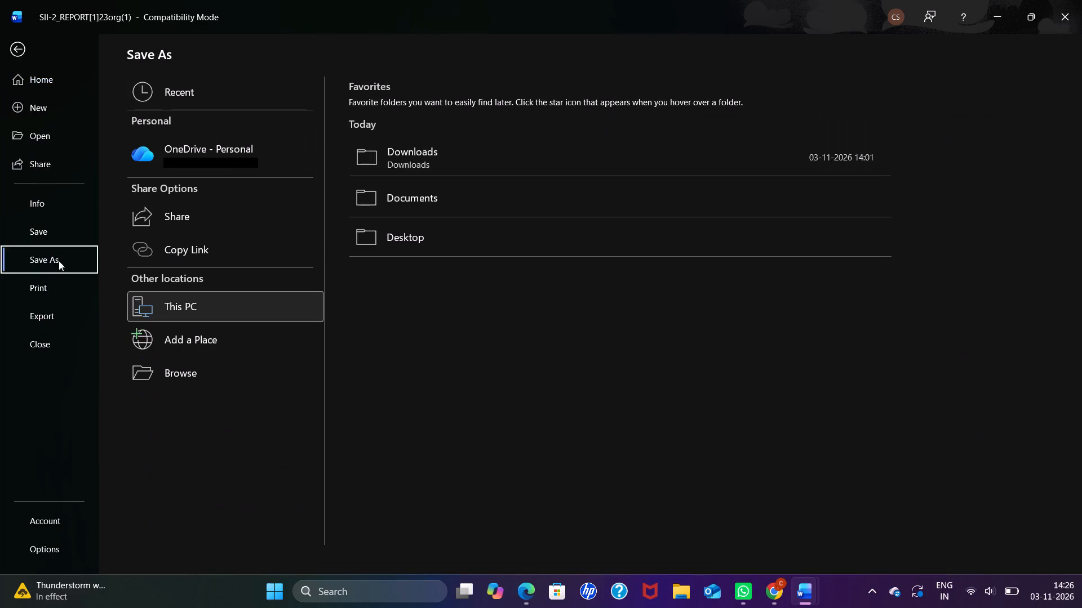
pyautogui.click(430, 149)
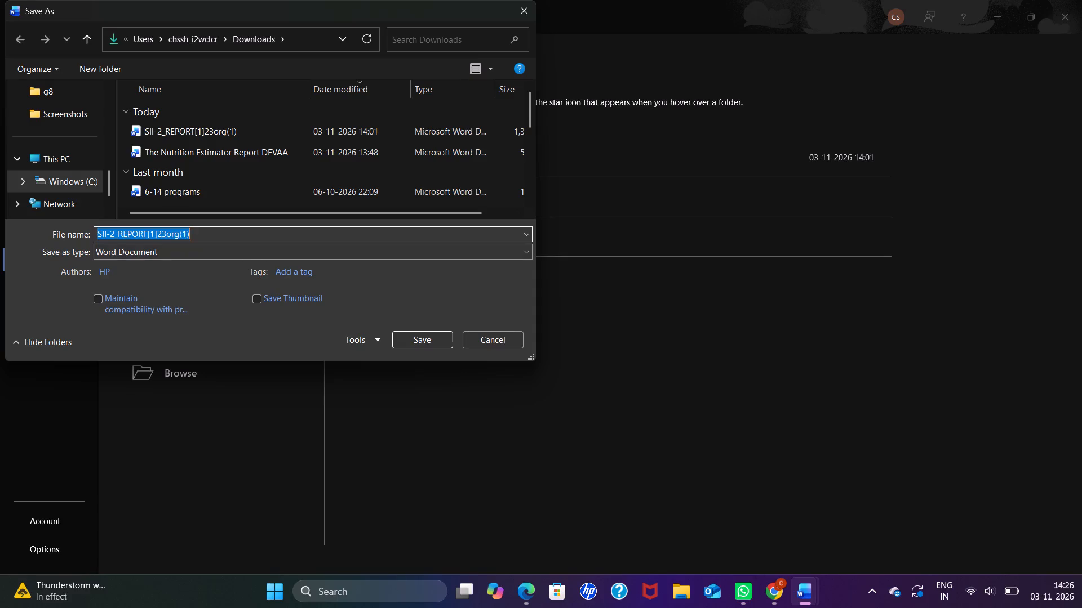
pyautogui.press('BackSpace')
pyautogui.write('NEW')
pyautogui.click(177, 246)
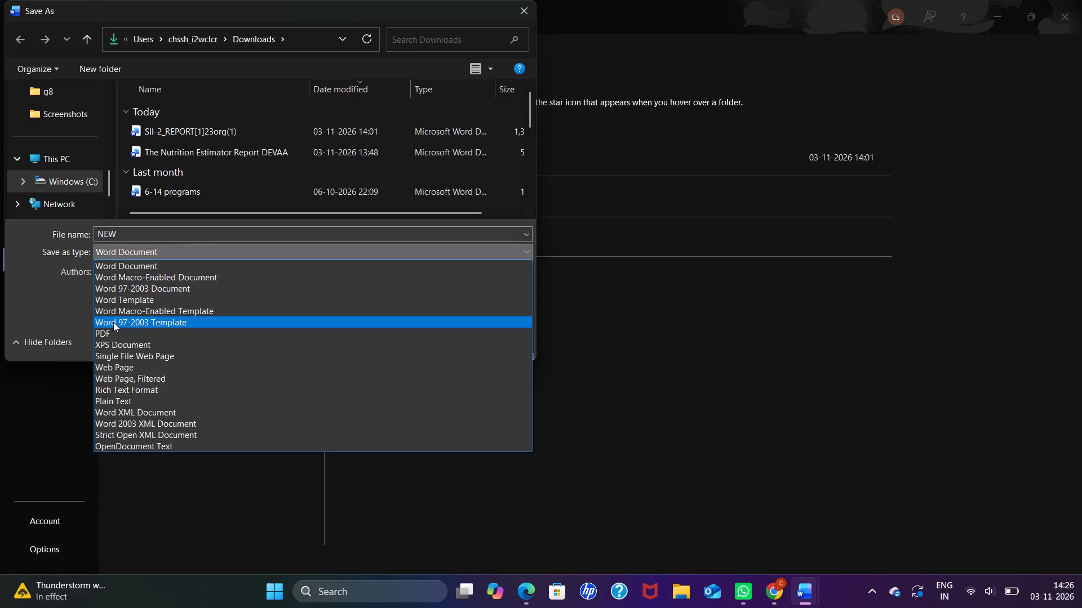
pyautogui.click(109, 328)
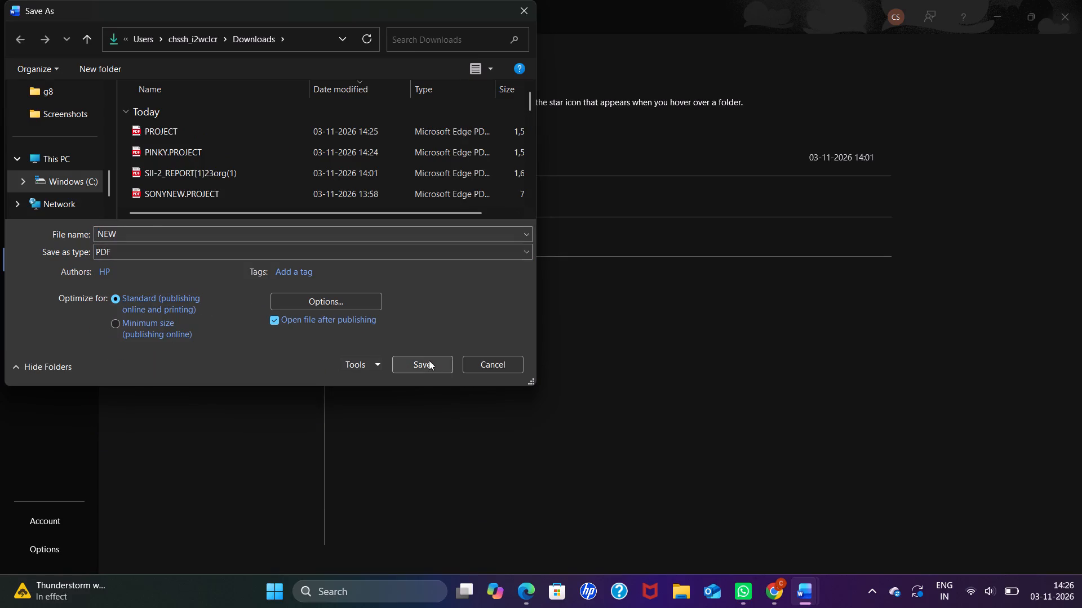
pyautogui.click(429, 363)
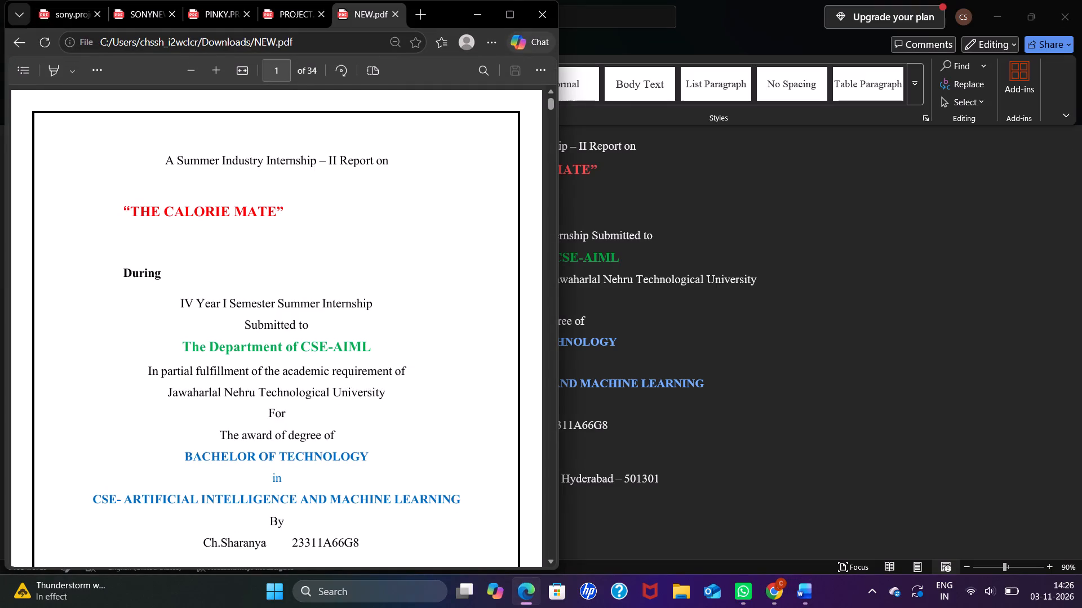
# Review the NEW PDF from its cover page through Appendix C, and return to the cover page to check the layout.
pyautogui.scroll(-1, 345, 166)
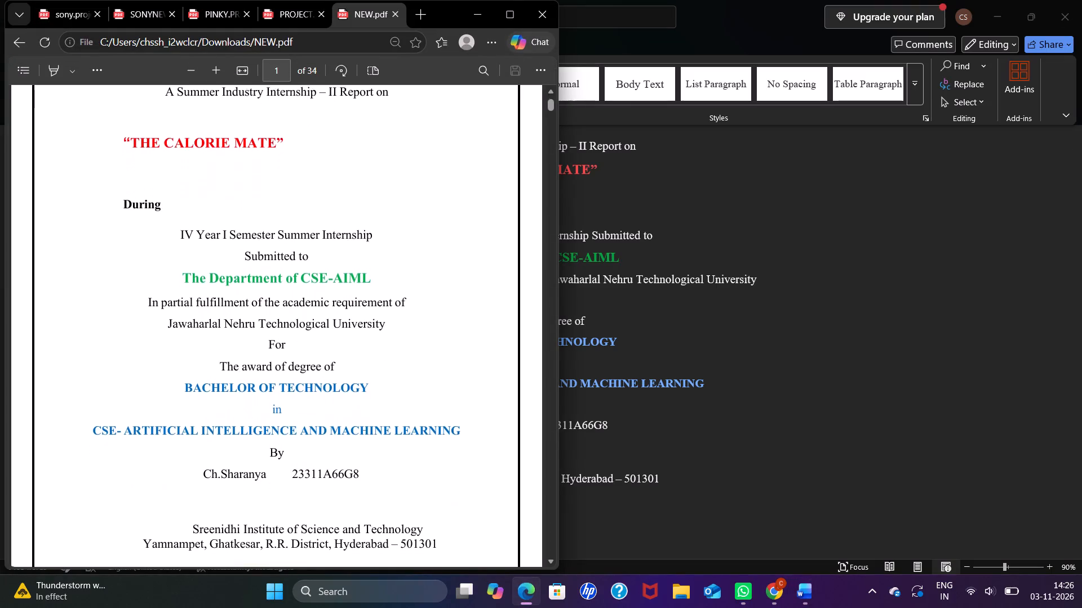
pyautogui.scroll(-1, 345, 166)
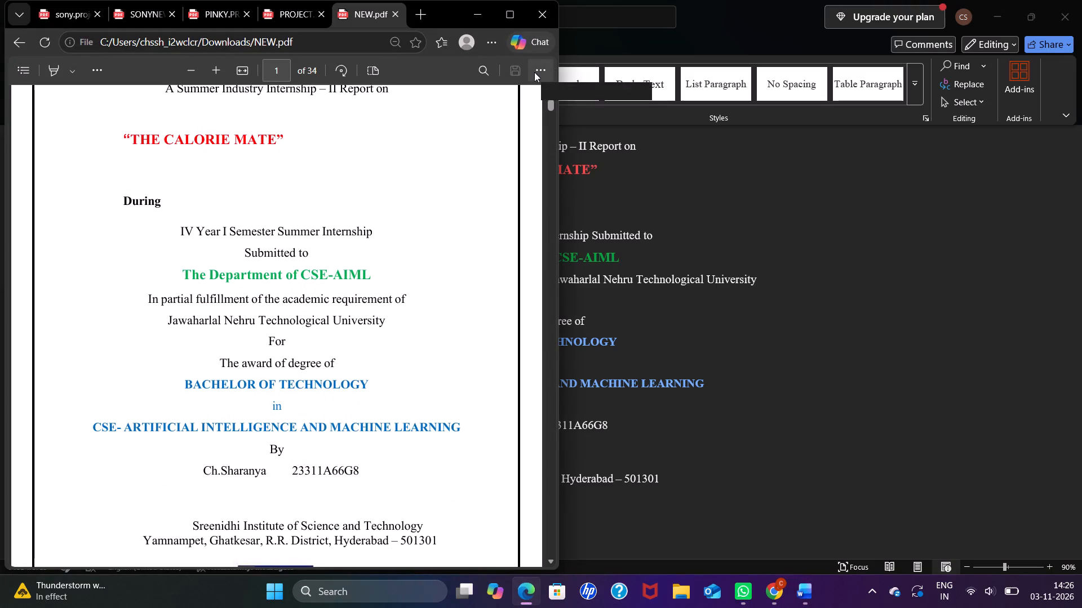
pyautogui.scroll(-3, 209, 195)
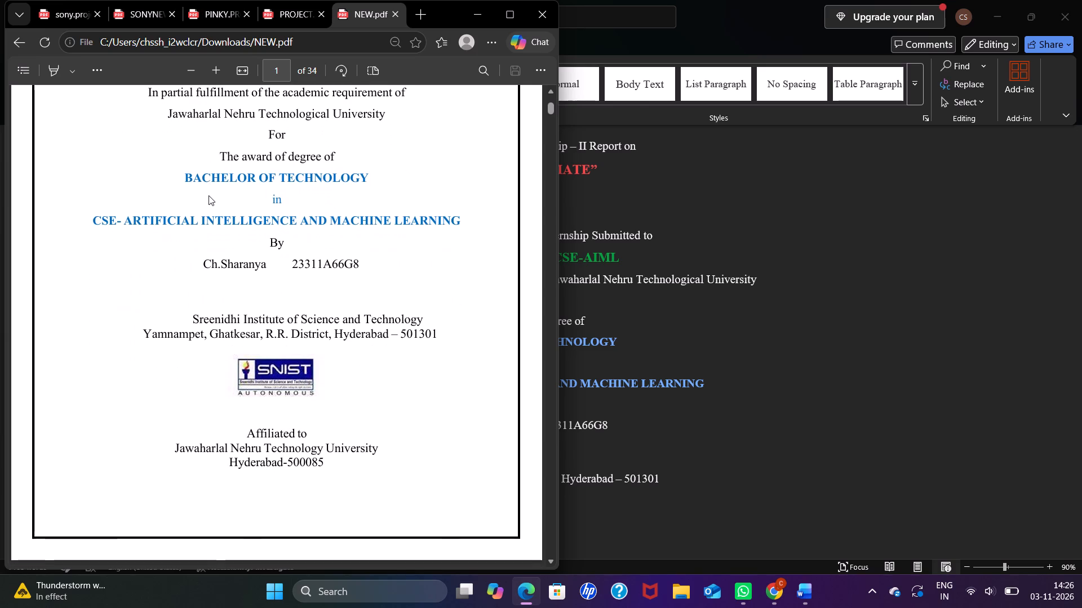
pyautogui.scroll(-3, 209, 195)
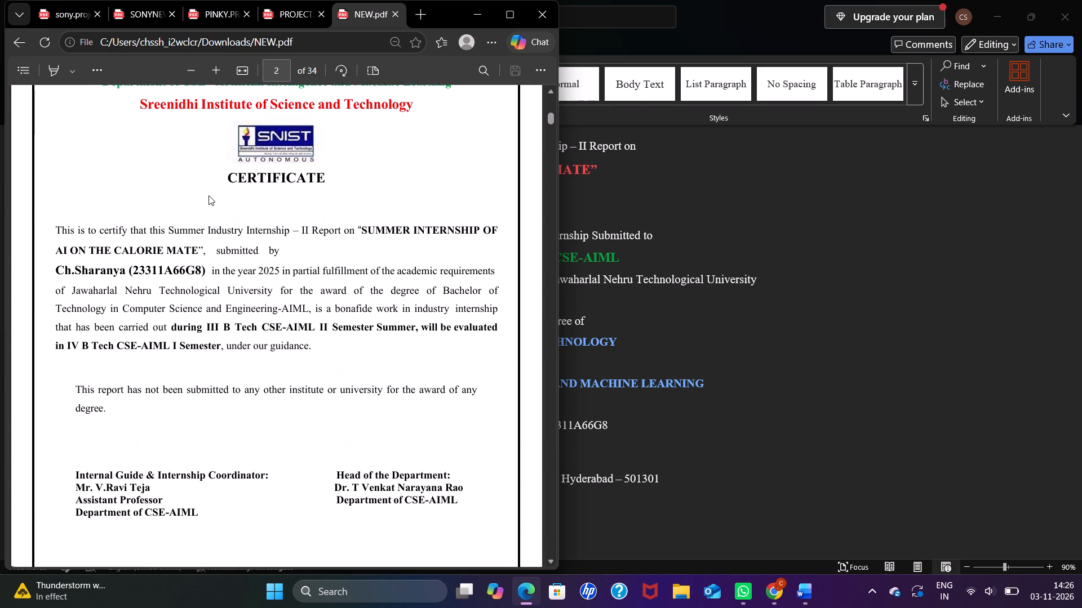
pyautogui.scroll(-1, 209, 195)
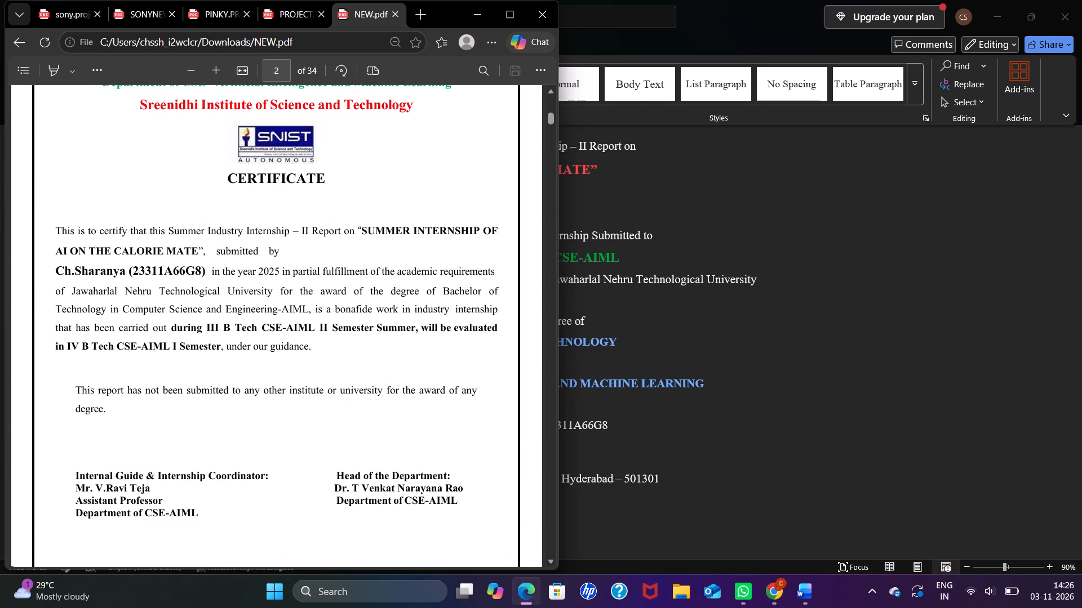
pyautogui.scroll(-2, 272, 258)
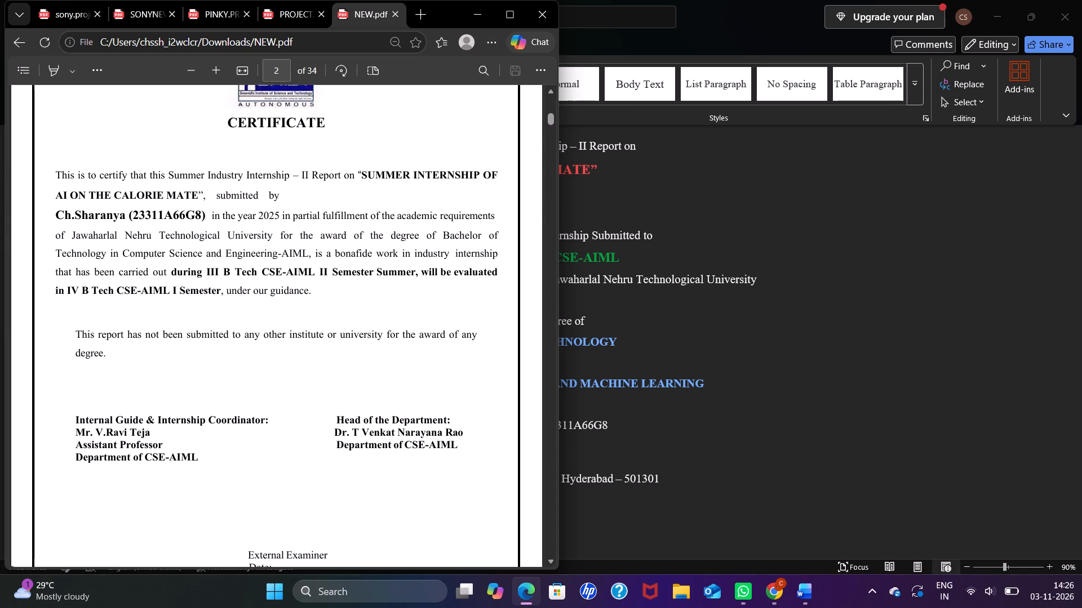
pyautogui.scroll(-5, 272, 258)
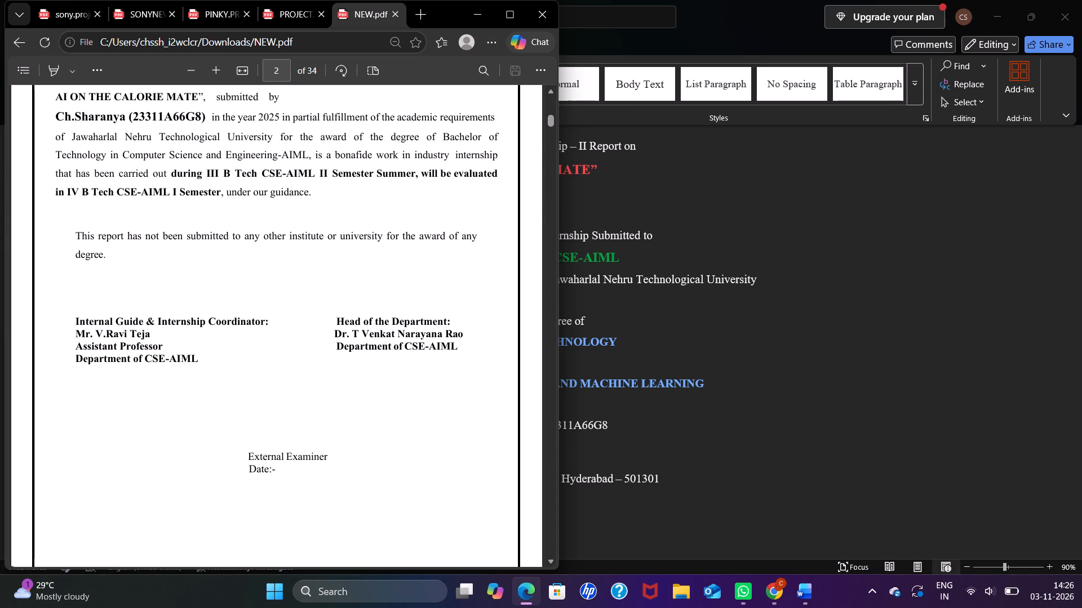
pyautogui.scroll(-5, 272, 256)
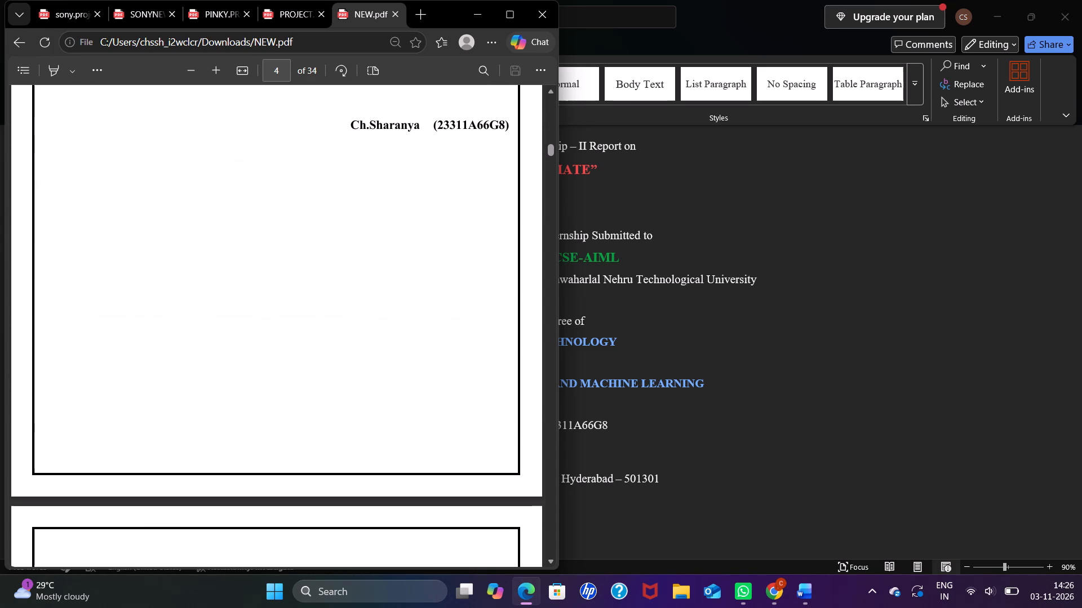
pyautogui.scroll(-7, 272, 256)
pyautogui.scroll(-20, 272, 256)
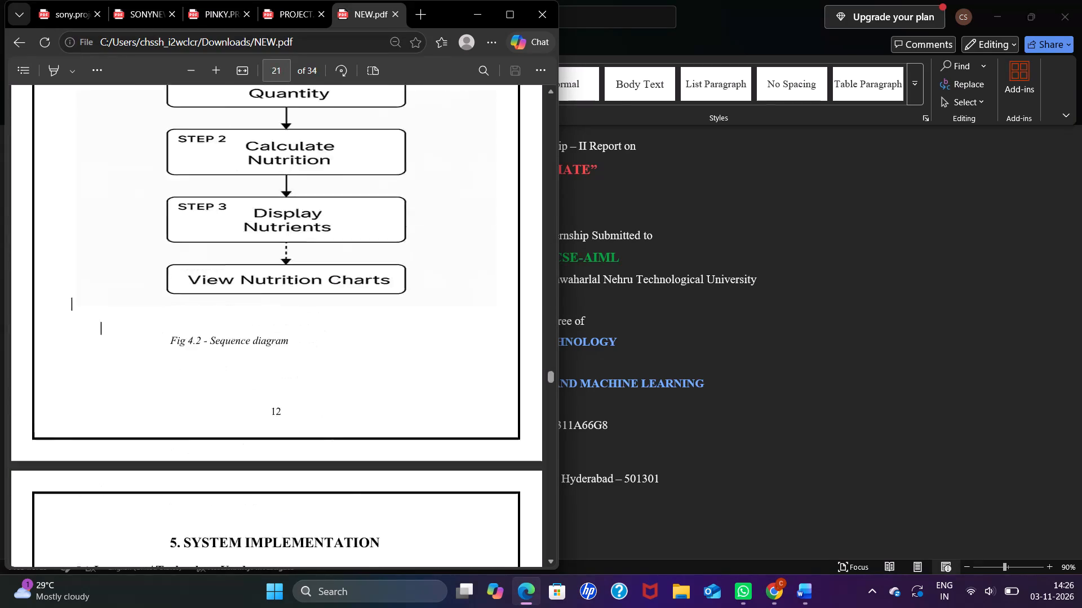
pyautogui.scroll(-10, 272, 256)
pyautogui.scroll(-13, 272, 256)
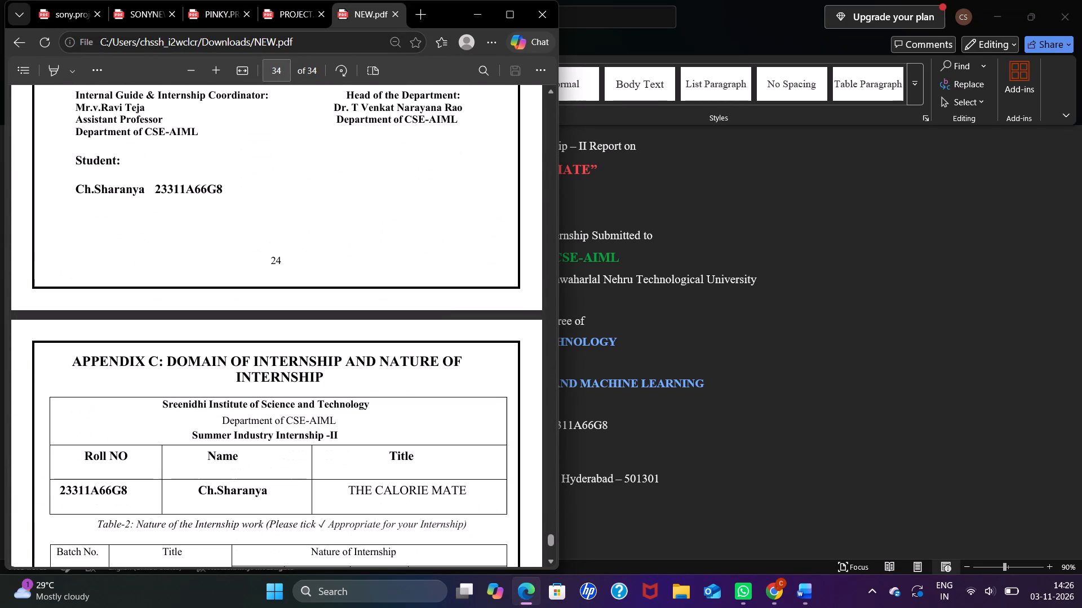
pyautogui.scroll(9, 272, 256)
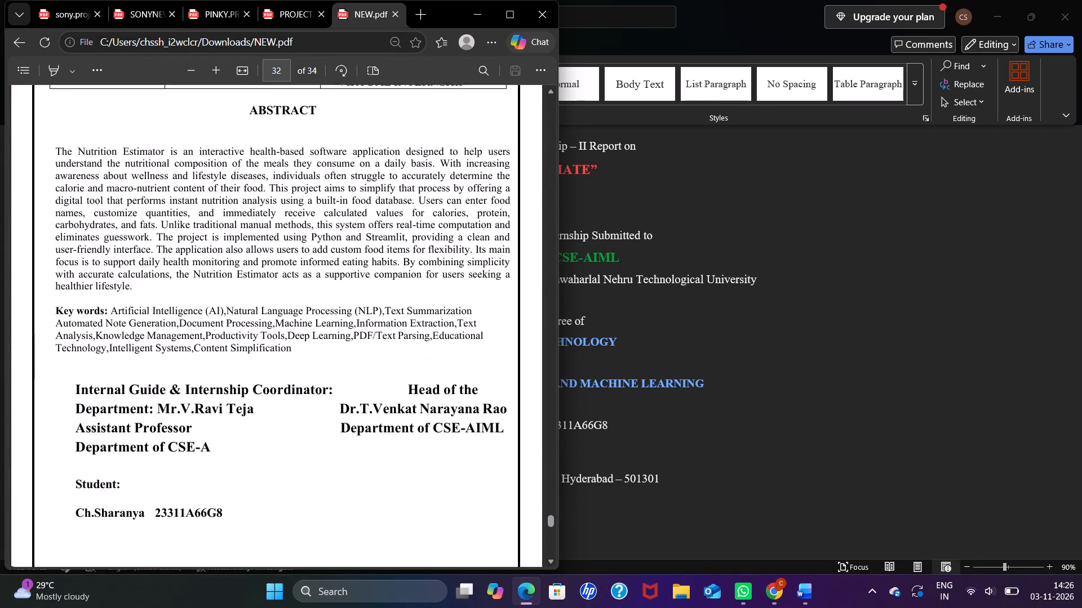
pyautogui.click(494, 38)
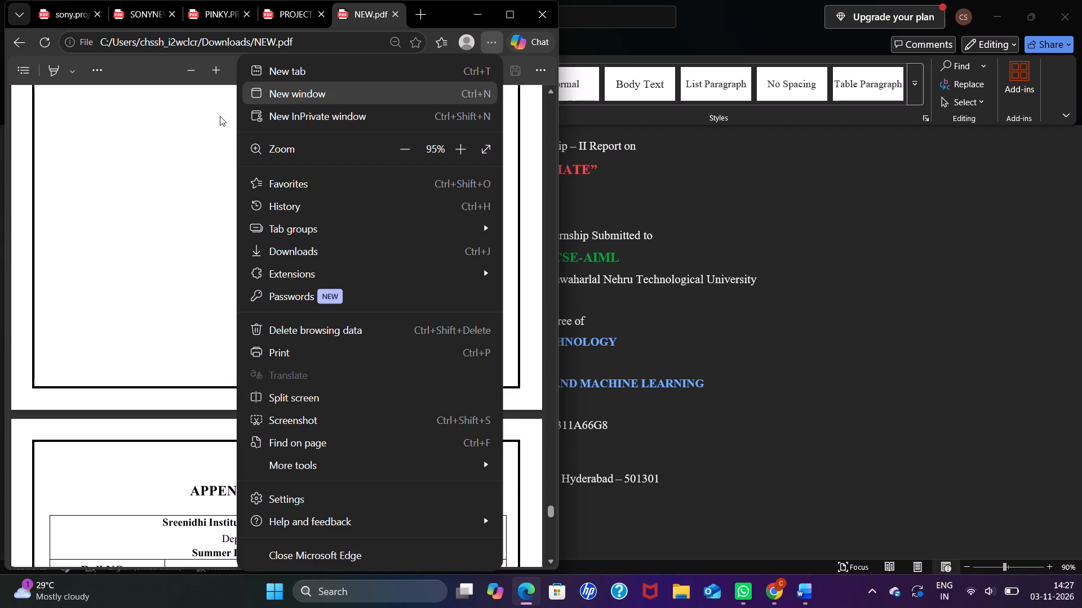
pyautogui.click(192, 133)
pyautogui.scroll(6, 301, 147)
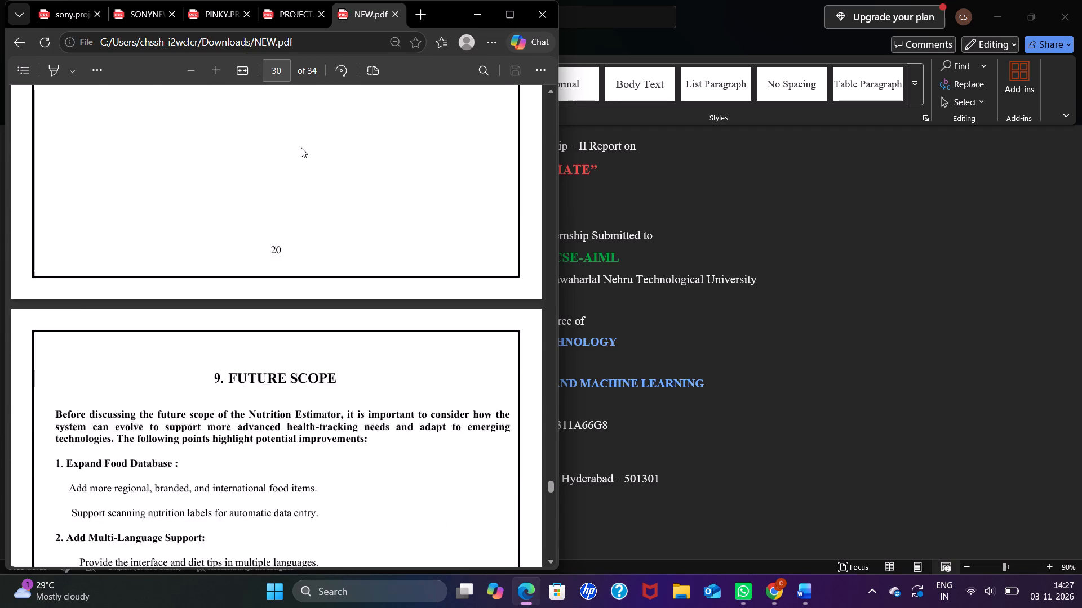
pyautogui.scroll(16, 301, 147)
pyautogui.scroll(20, 301, 147)
pyautogui.scroll(2, 301, 147)
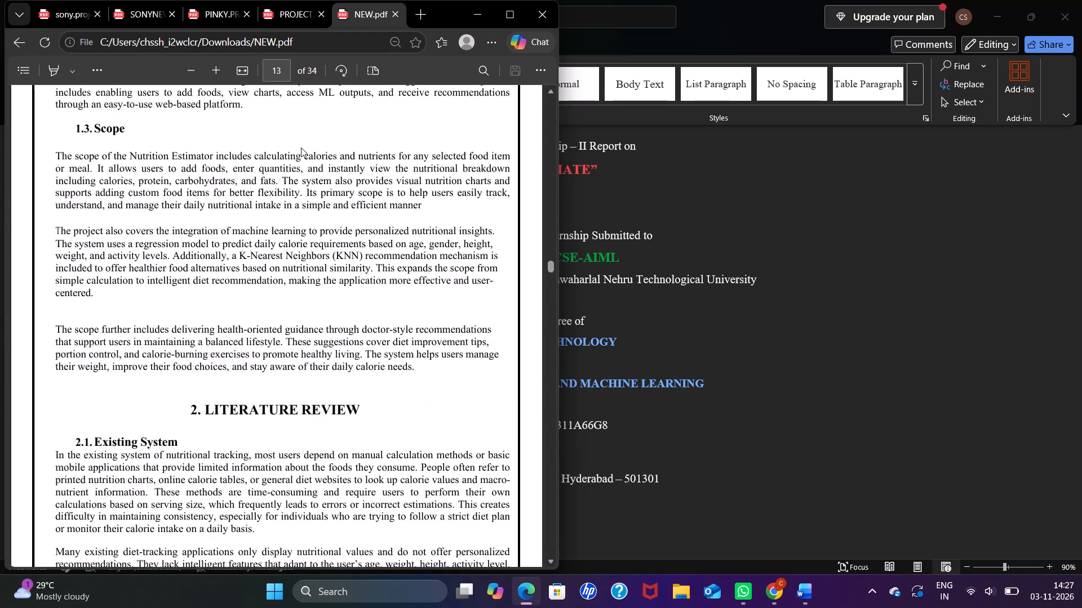
pyautogui.scroll(19, 301, 147)
pyautogui.scroll(3, 301, 147)
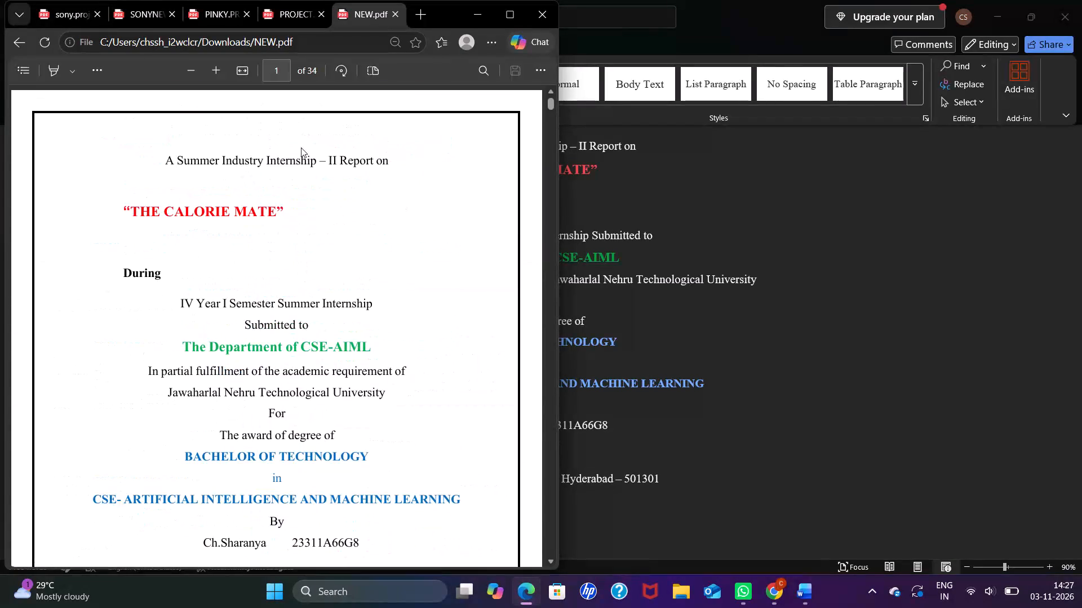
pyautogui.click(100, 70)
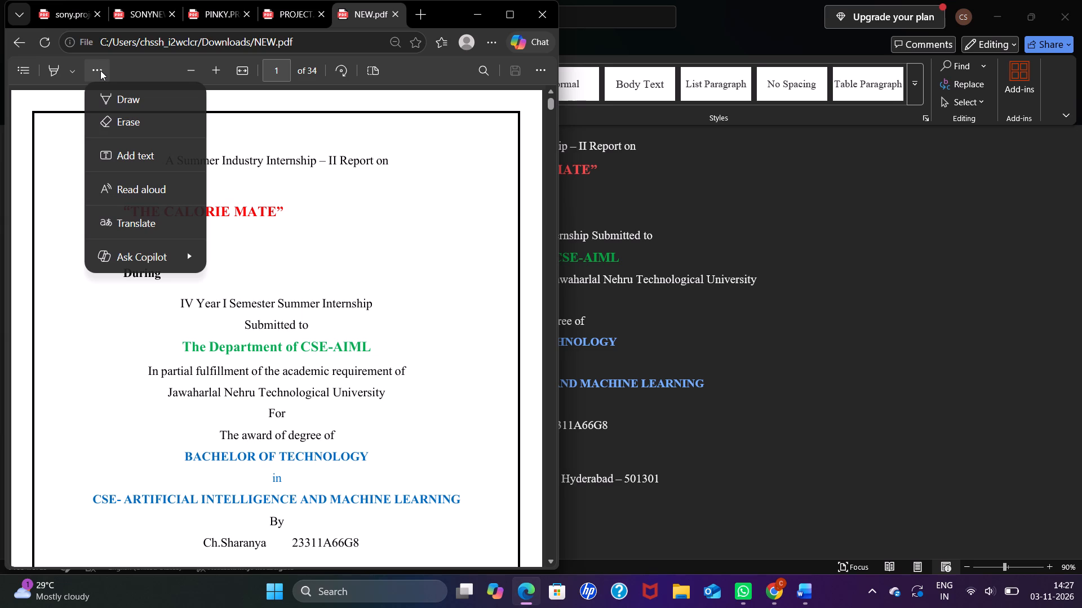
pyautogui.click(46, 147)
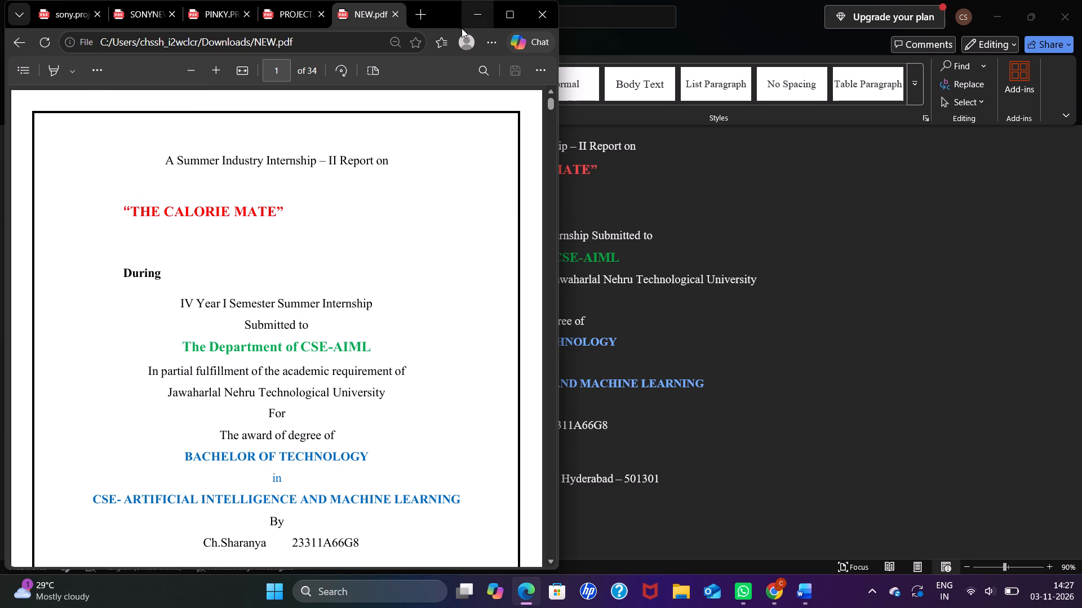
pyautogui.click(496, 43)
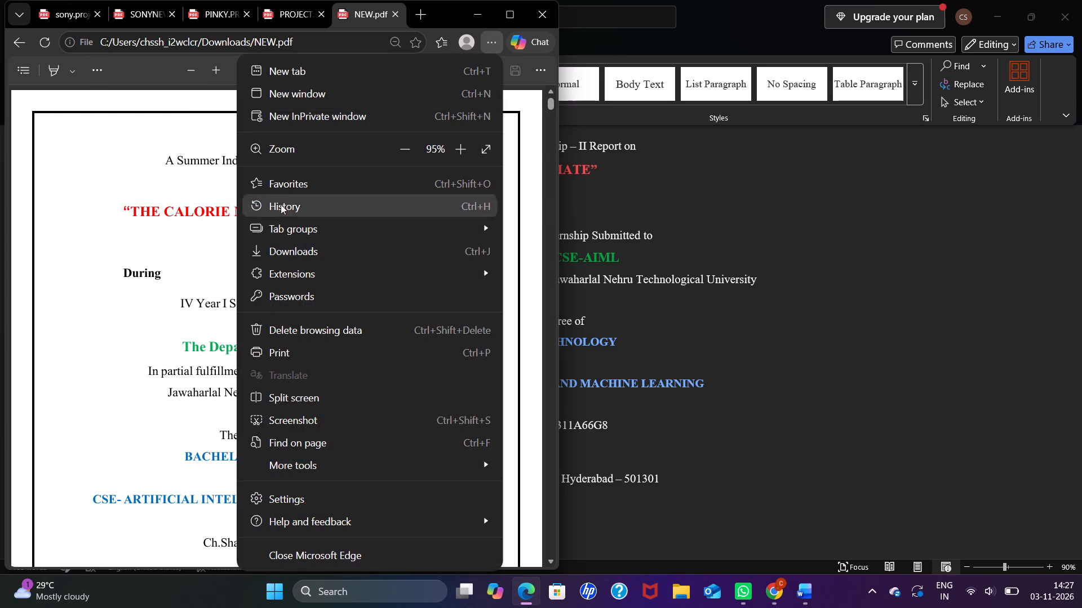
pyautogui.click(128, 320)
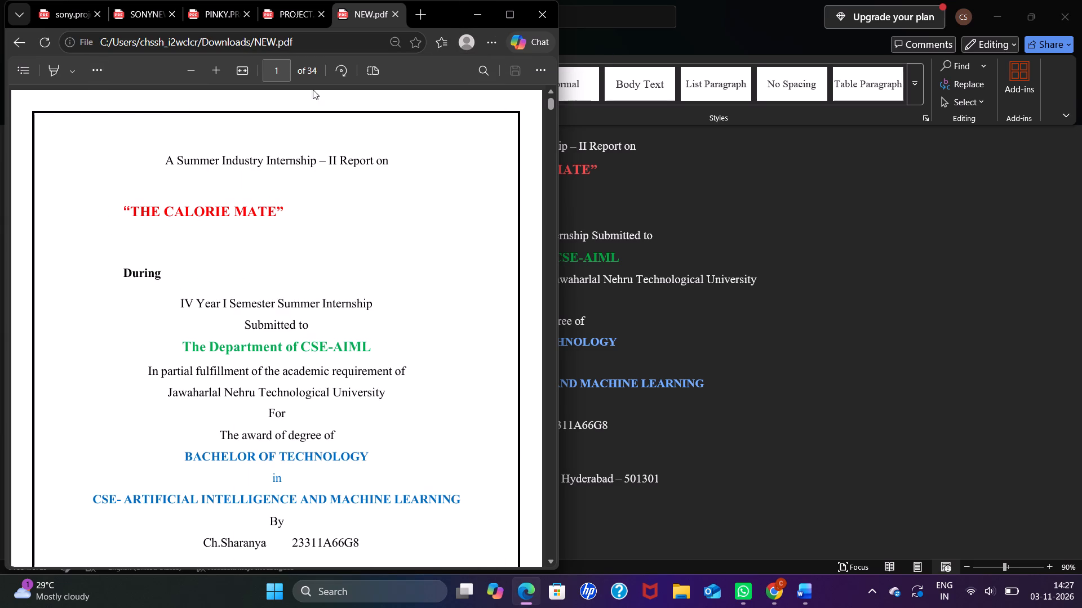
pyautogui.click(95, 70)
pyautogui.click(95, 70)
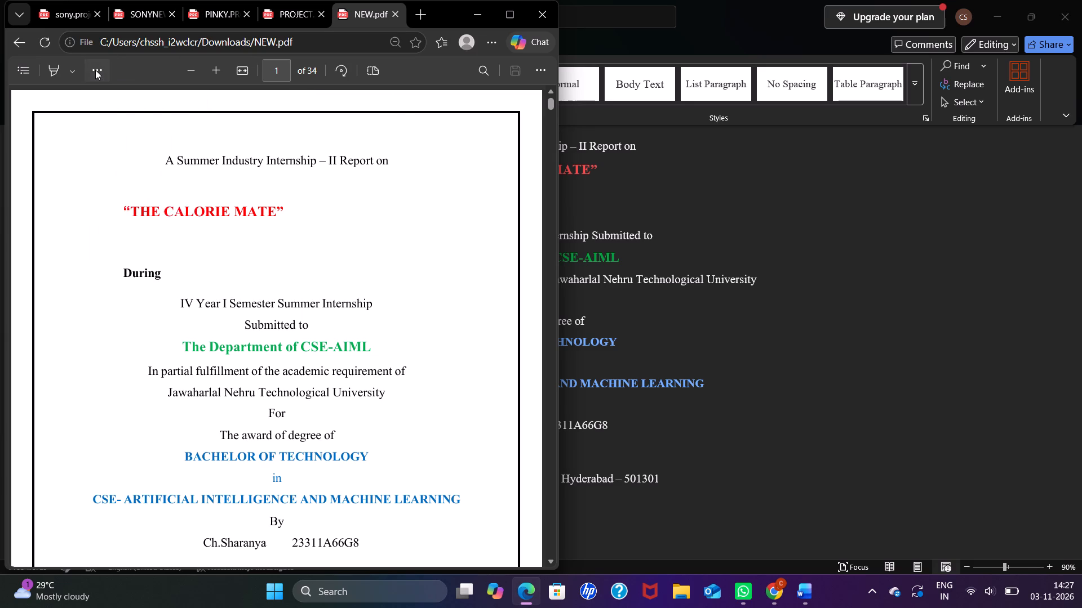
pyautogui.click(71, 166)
# Save the opened PDF from the browser as NEW in the Downloads folder, replacing the existing file.
pyautogui.click(544, 69)
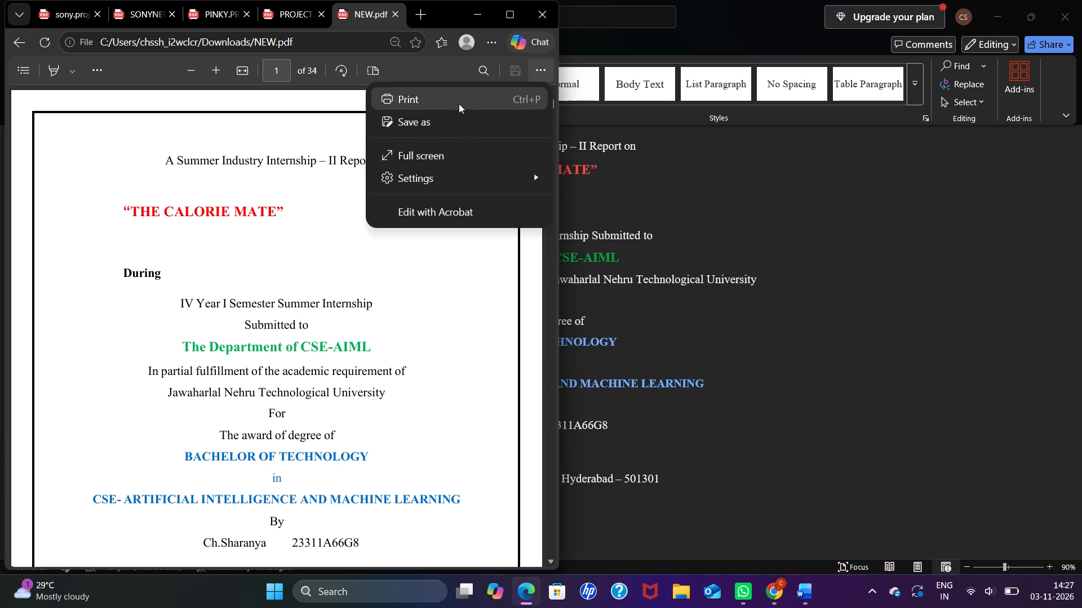
pyautogui.click(459, 124)
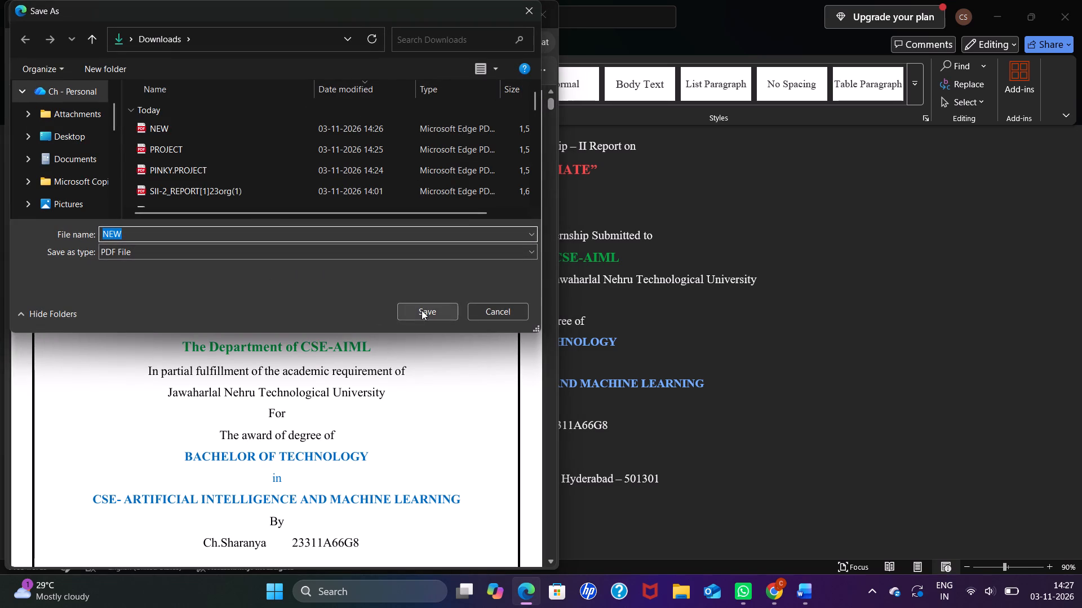
pyautogui.click(422, 310)
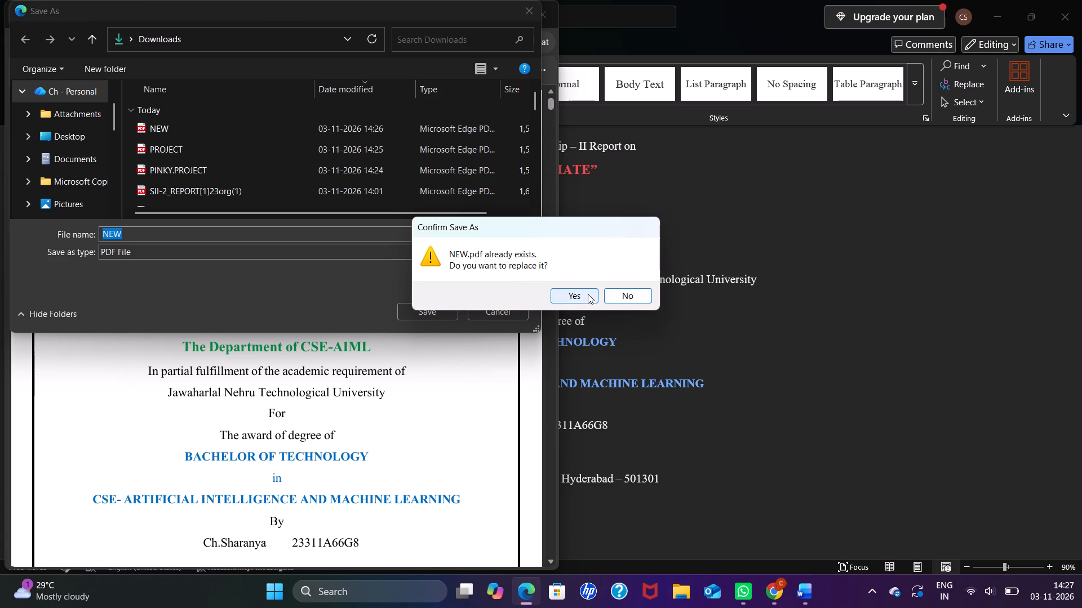
pyautogui.doubleClick(588, 294)
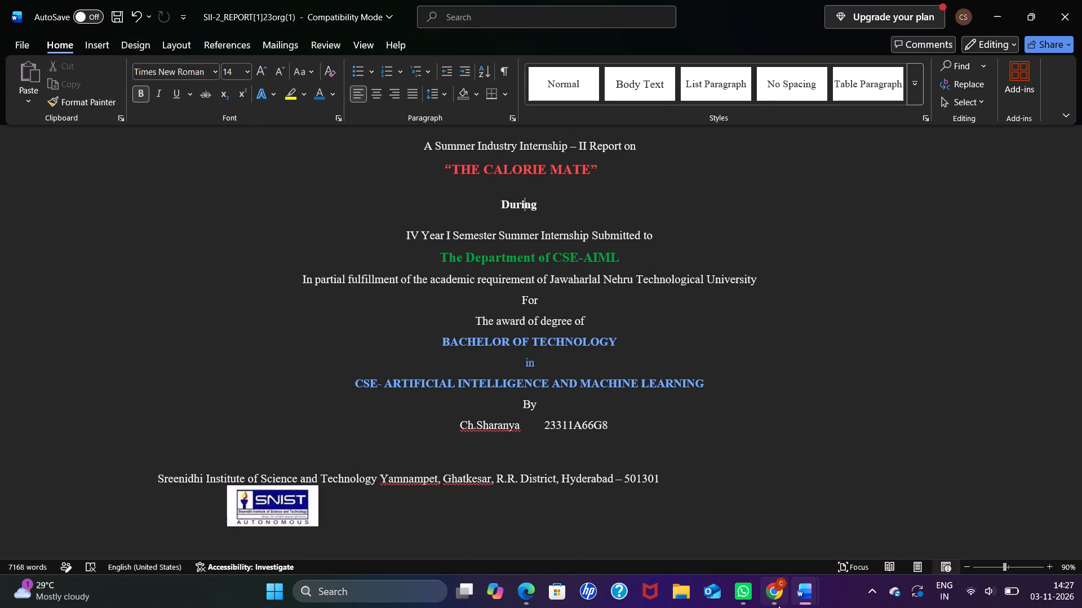
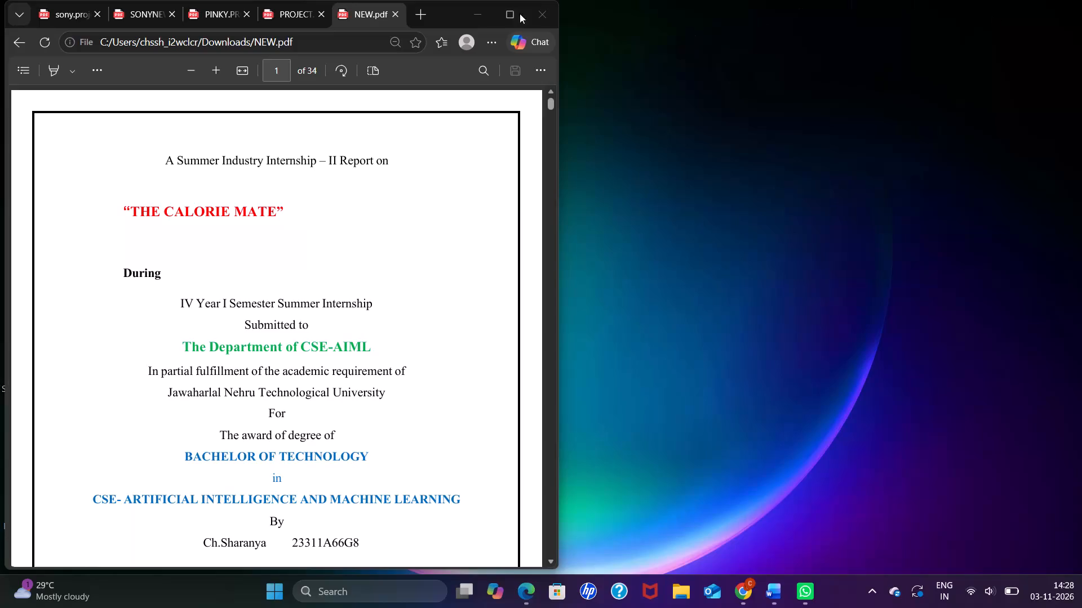
# Minimize the browser window showing the NEW PDF and shut down the computer.
pyautogui.doubleClick(470, 3)
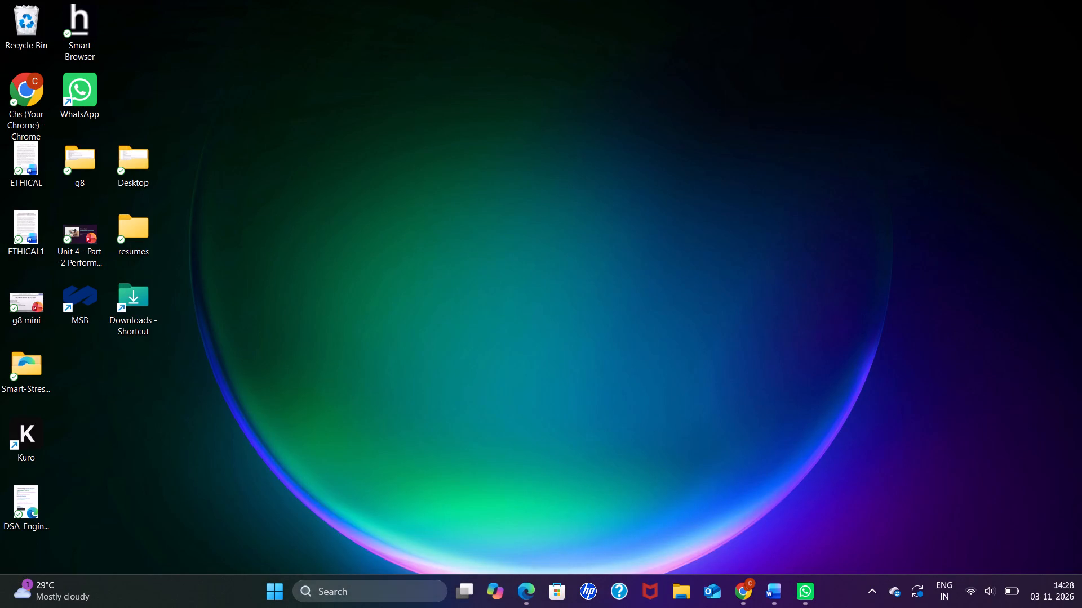
pyautogui.click(265, 577)
pyautogui.click(268, 581)
pyautogui.click(267, 591)
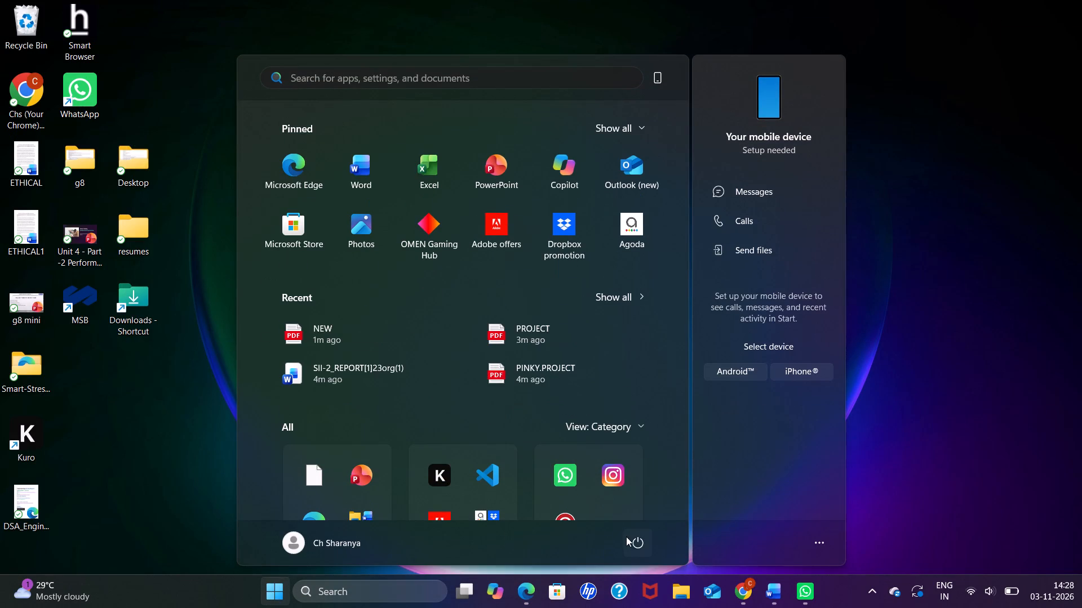
pyautogui.click(632, 538)
pyautogui.click(635, 496)
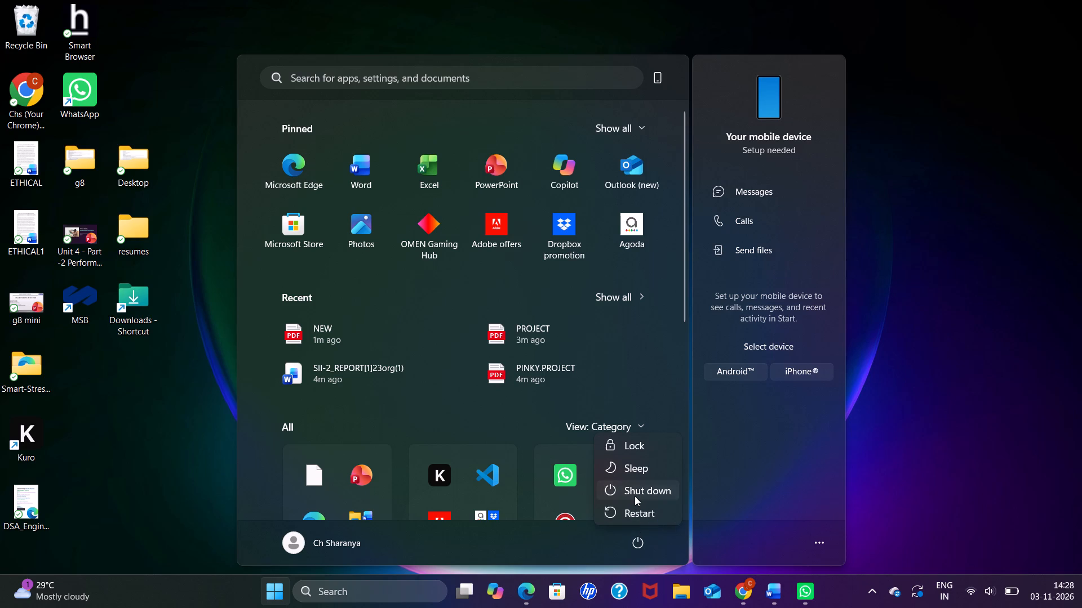